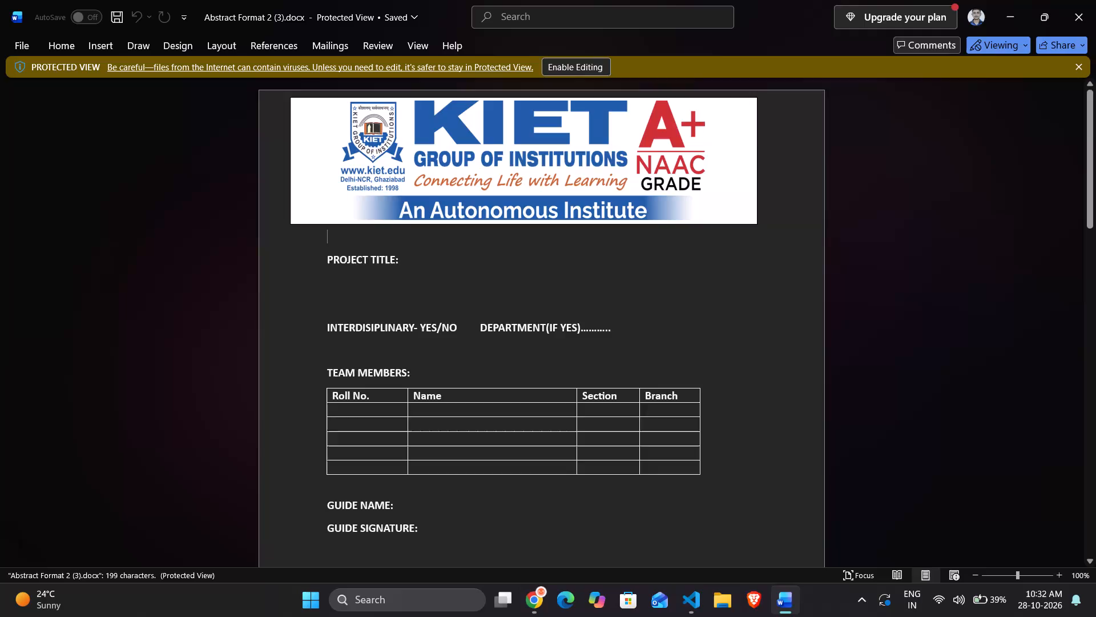
Look through the abstract template to see which fields and sections need filling in.
{"action": "scroll", "coordinate": [442, 262], "scroll_direction": "down", "scroll_amount": 7}
{"action": "scroll", "coordinate": [442, 262], "scroll_direction": "up", "scroll_amount": 5}
{"action": "scroll", "coordinate": [442, 262], "scroll_direction": "down", "scroll_amount": 5}
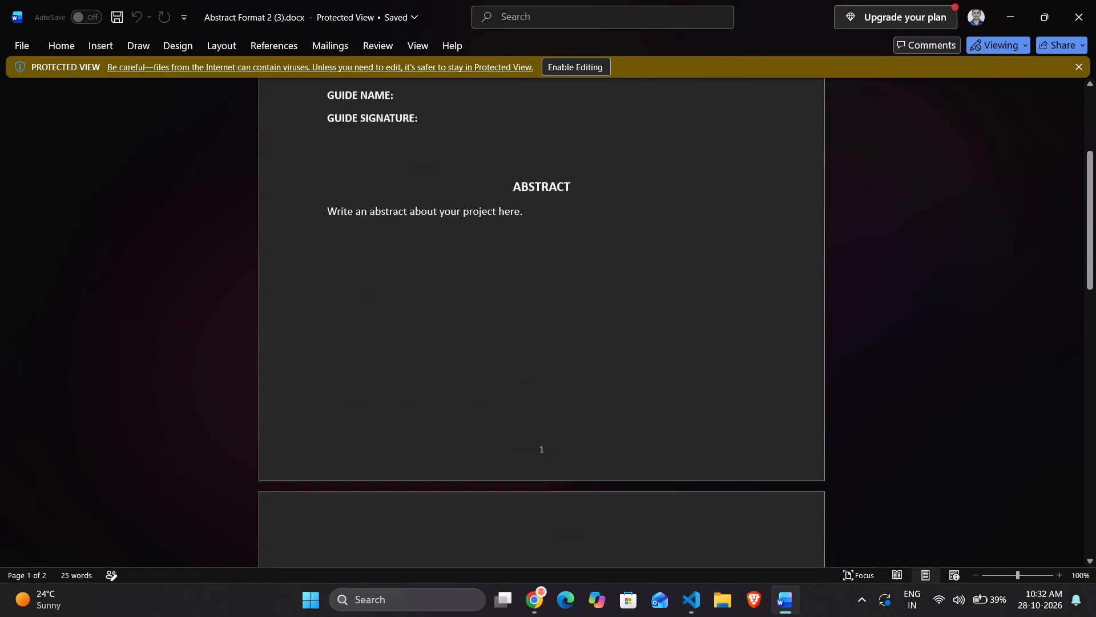
{"action": "scroll", "coordinate": [442, 262], "scroll_direction": "down", "scroll_amount": 10}
{"action": "scroll", "coordinate": [442, 262], "scroll_direction": "up", "scroll_amount": 8}
{"action": "scroll", "coordinate": [442, 262], "scroll_direction": "down", "scroll_amount": 1}
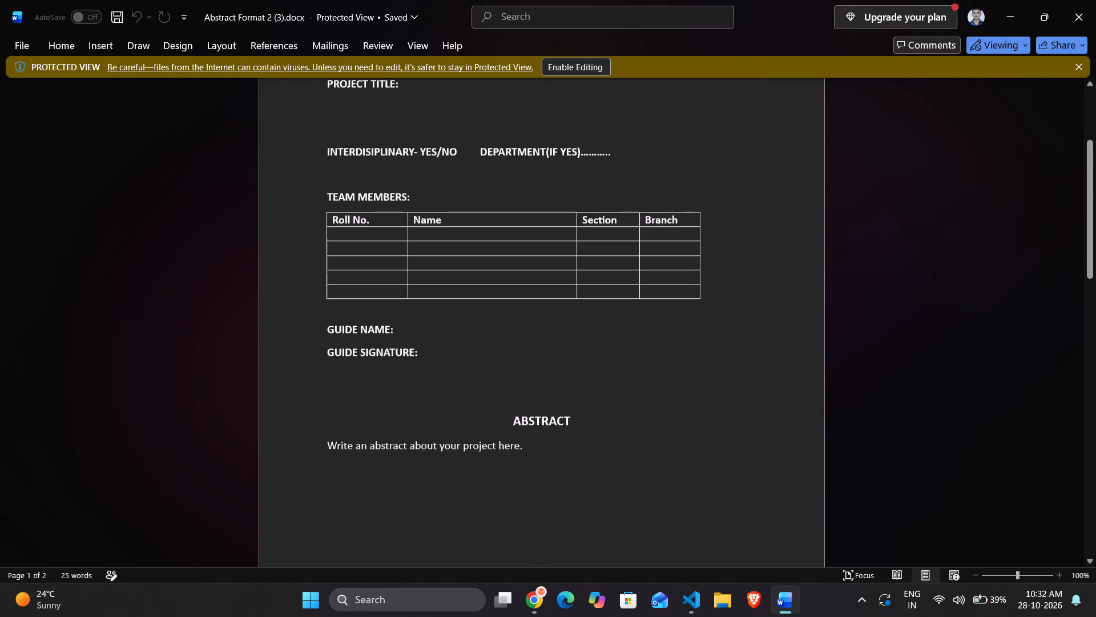
{"action": "scroll", "coordinate": [442, 262], "scroll_direction": "up", "scroll_amount": 2}
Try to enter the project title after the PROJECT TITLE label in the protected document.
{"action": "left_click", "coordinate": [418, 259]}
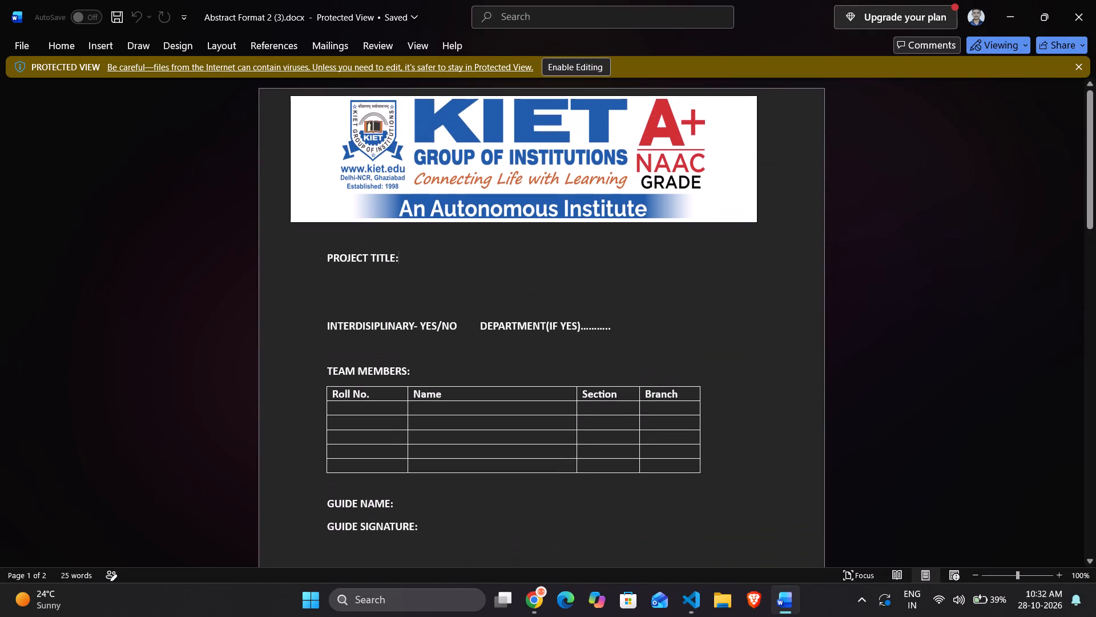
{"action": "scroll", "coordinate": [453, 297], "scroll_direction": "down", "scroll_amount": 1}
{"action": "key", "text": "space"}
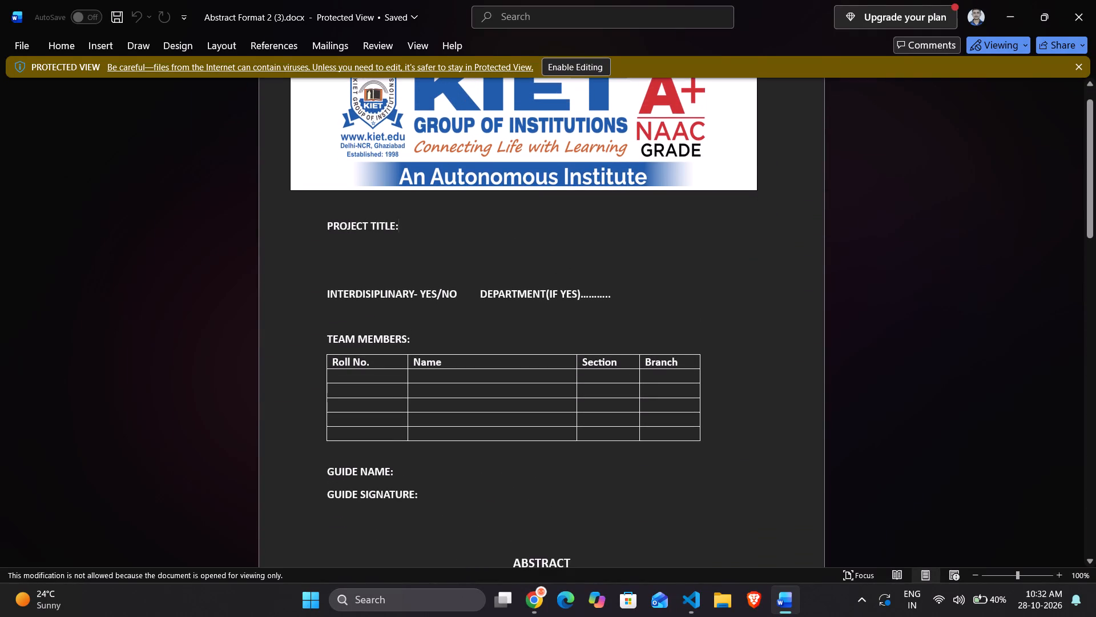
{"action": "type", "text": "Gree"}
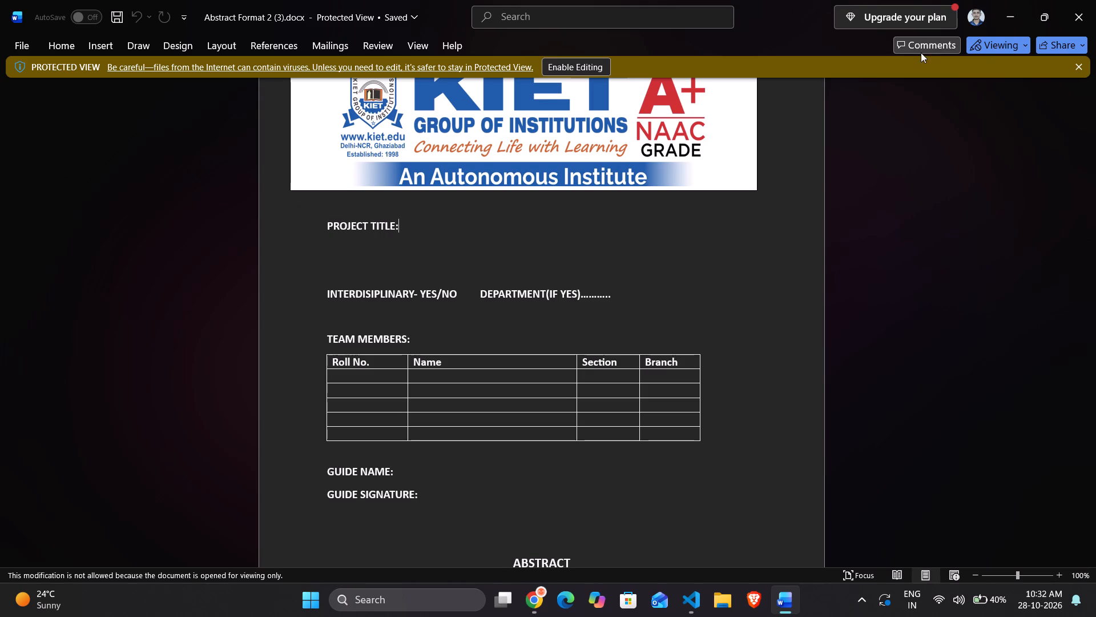
Enable editing for the protected abstract template.
{"action": "left_click", "coordinate": [570, 77]}
{"action": "left_click", "coordinate": [570, 64]}
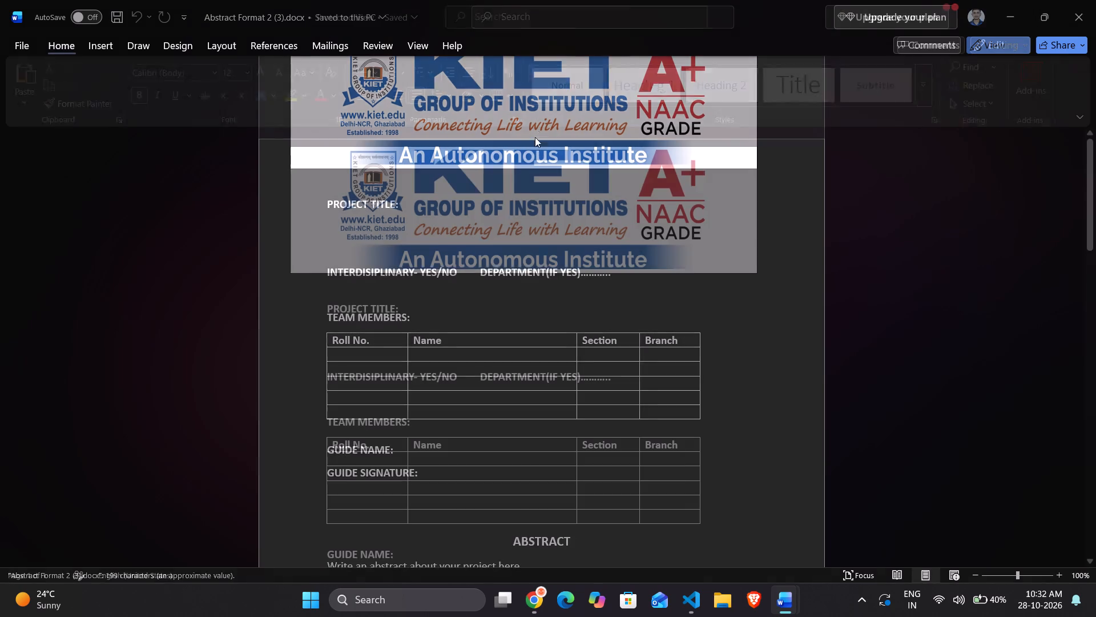
Enter GreenWay as the project title after the PROJECT TITLE label.
{"action": "left_click", "coordinate": [445, 312]}
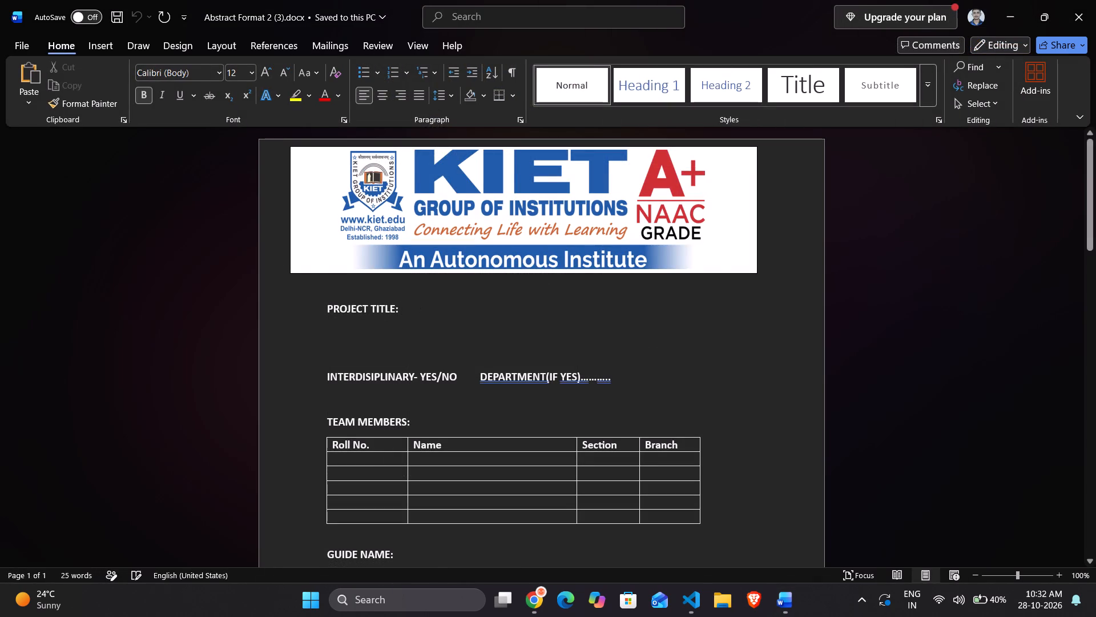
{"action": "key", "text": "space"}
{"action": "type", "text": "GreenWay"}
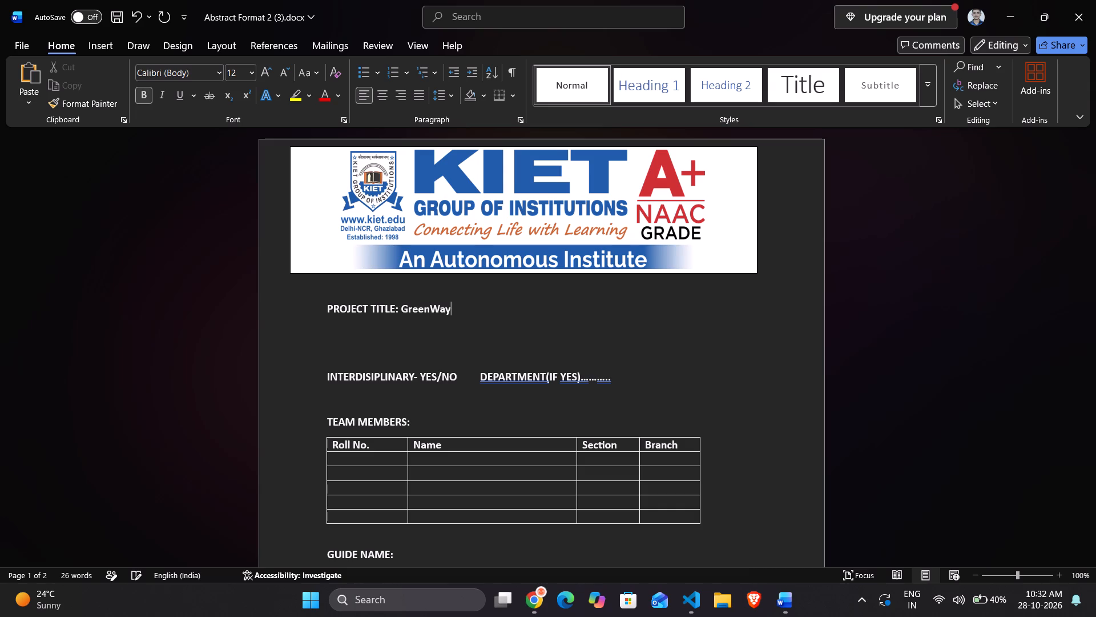
Remove the /NO option so the interdisciplinary entry reads YES, keeping a few spaces before DEPARTMENT.
{"action": "left_click", "coordinate": [620, 373]}
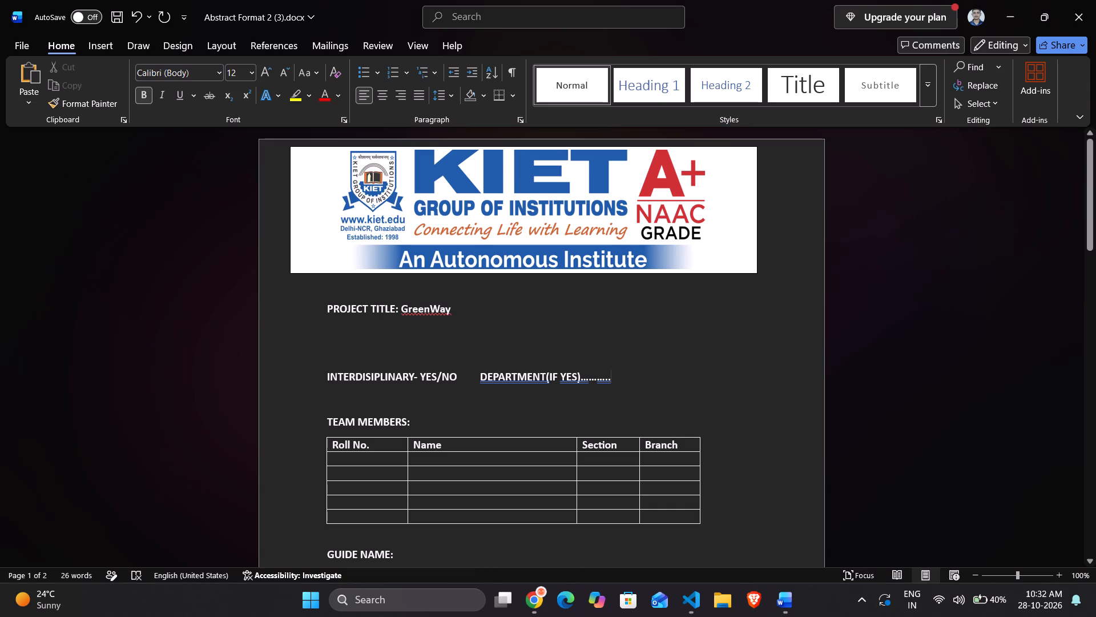
{"action": "left_click_drag", "start_coordinate": [459, 376], "coordinate": [437, 379]}
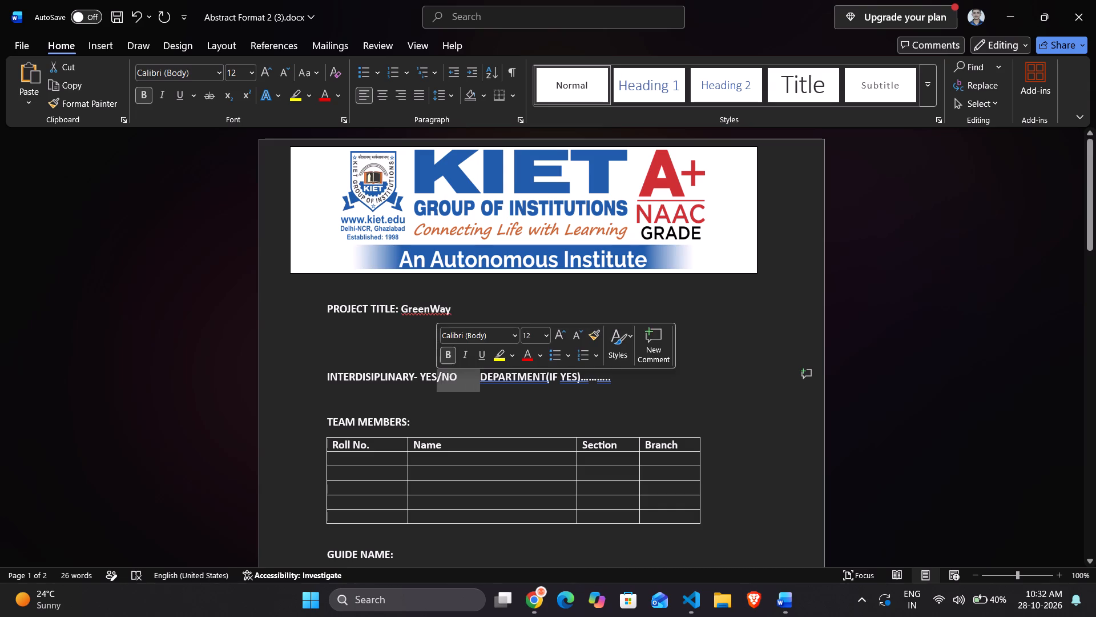
{"action": "key", "text": "BackSpace"}
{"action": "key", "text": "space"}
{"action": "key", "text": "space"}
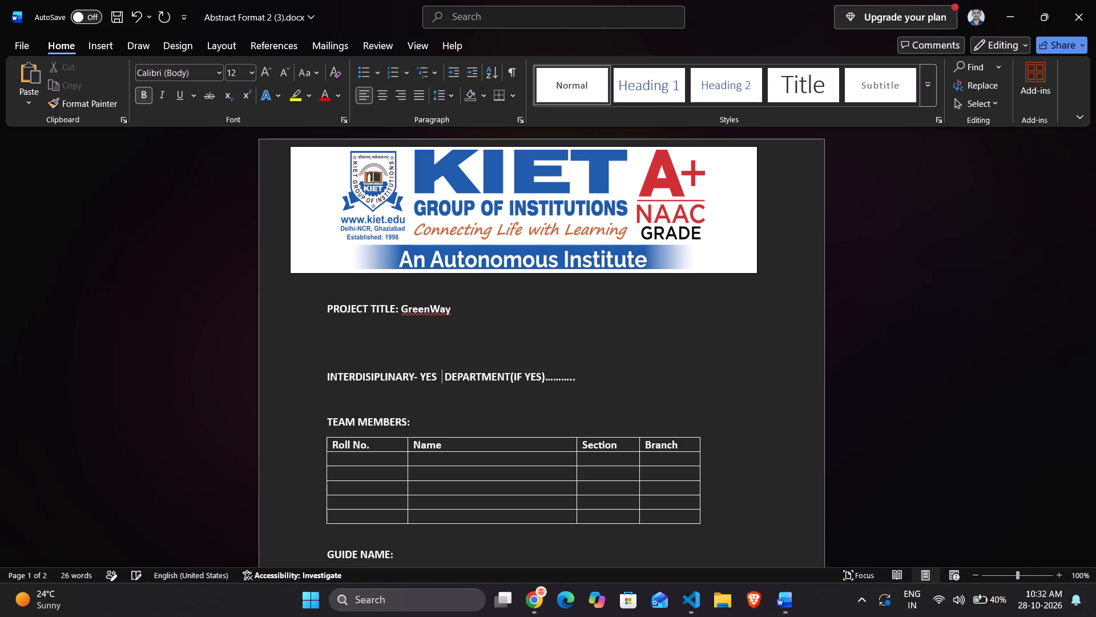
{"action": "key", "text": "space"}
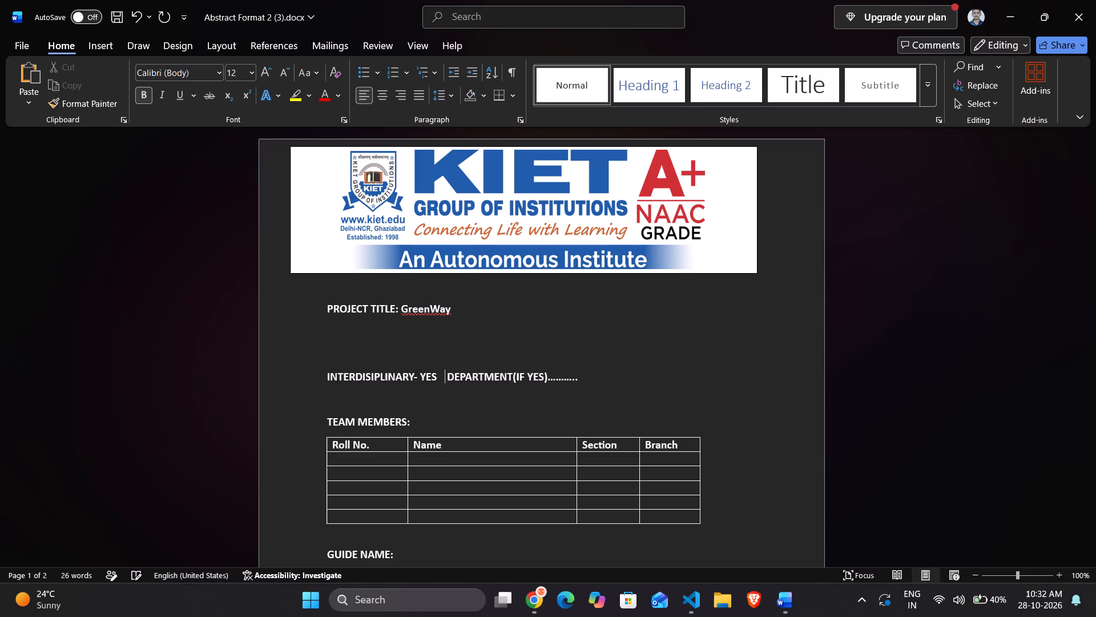
Replace the (IF YES) note and its dotted line after DEPARTMENT with " - ECE".
{"action": "key", "text": "Right"}
{"action": "key", "text": "Right"}
{"action": "key", "text": "Right"}
{"action": "key", "text": "Right"}
{"action": "key", "text": "Right"}
{"action": "key", "text": "Right"}
{"action": "key", "text": "Right"}
{"action": "key", "text": "Right"}
{"action": "key", "text": "Right"}
{"action": "key", "text": "Right"}
{"action": "key", "text": "Right"}
{"action": "key", "text": "Right"}
{"action": "key", "text": "Right"}
{"action": "key", "text": "Right"}
{"action": "key", "text": "Right"}
{"action": "key", "text": "Right"}
{"action": "key", "text": "Right"}
{"action": "key", "text": "Right"}
{"action": "key", "text": "Right"}
{"action": "key", "text": "Right"}
{"action": "key", "text": "Left"}
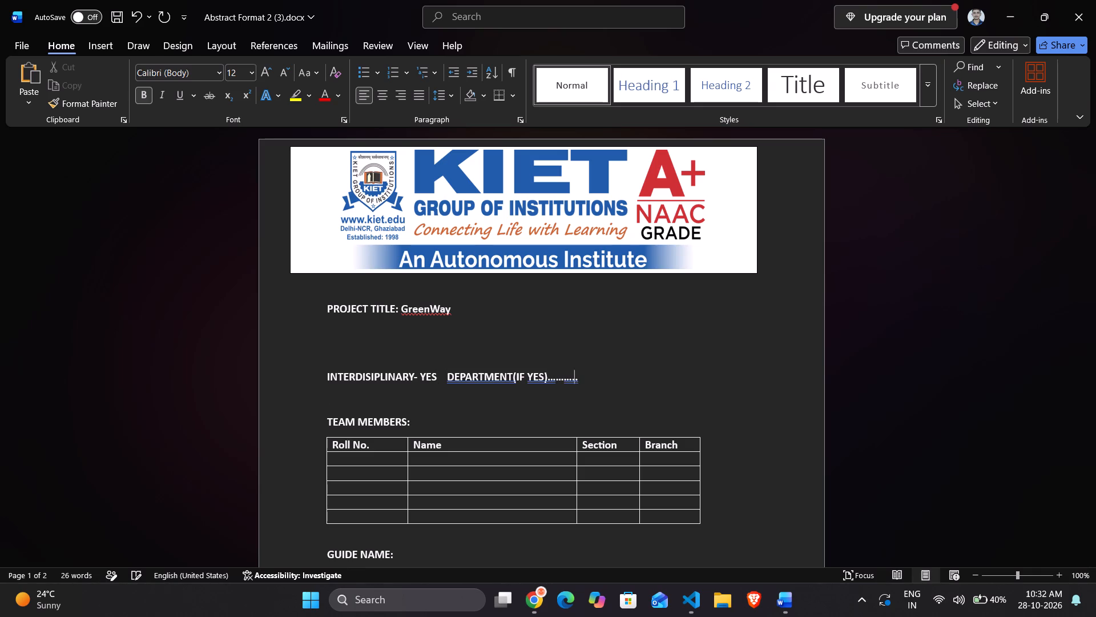
{"action": "key", "text": "BackSpace"}
{"action": "key", "text": "BackSpace"}
{"action": "key", "text": "BackSpace"}
{"action": "key", "text": "BackSpace"}
{"action": "key", "text": "BackSpace"}
{"action": "key", "text": "BackSpace"}
{"action": "key", "text": "BackSpace"}
{"action": "key", "text": "BackSpace"}
{"action": "key", "text": "BackSpace"}
{"action": "key", "text": "BackSpace"}
{"action": "key", "text": "BackSpace"}
{"action": "key", "text": "BackSpace"}
{"action": "key", "text": "backslash"}
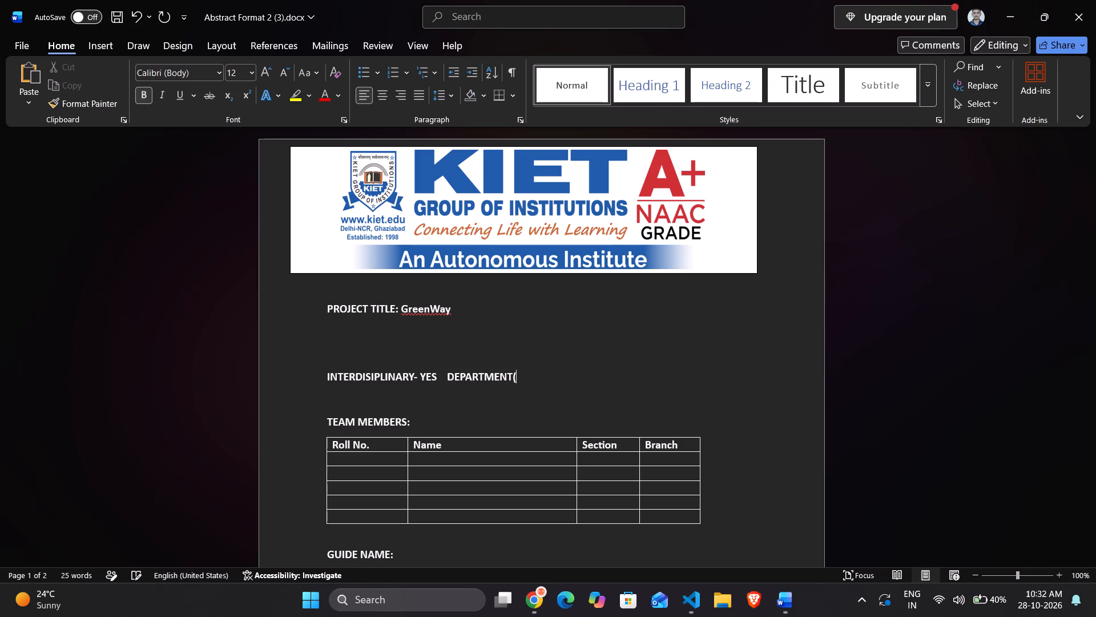
{"action": "key", "text": "BackSpace"}
{"action": "key", "text": "BackSpace"}
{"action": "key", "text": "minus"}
{"action": "key", "text": "BackSpace"}
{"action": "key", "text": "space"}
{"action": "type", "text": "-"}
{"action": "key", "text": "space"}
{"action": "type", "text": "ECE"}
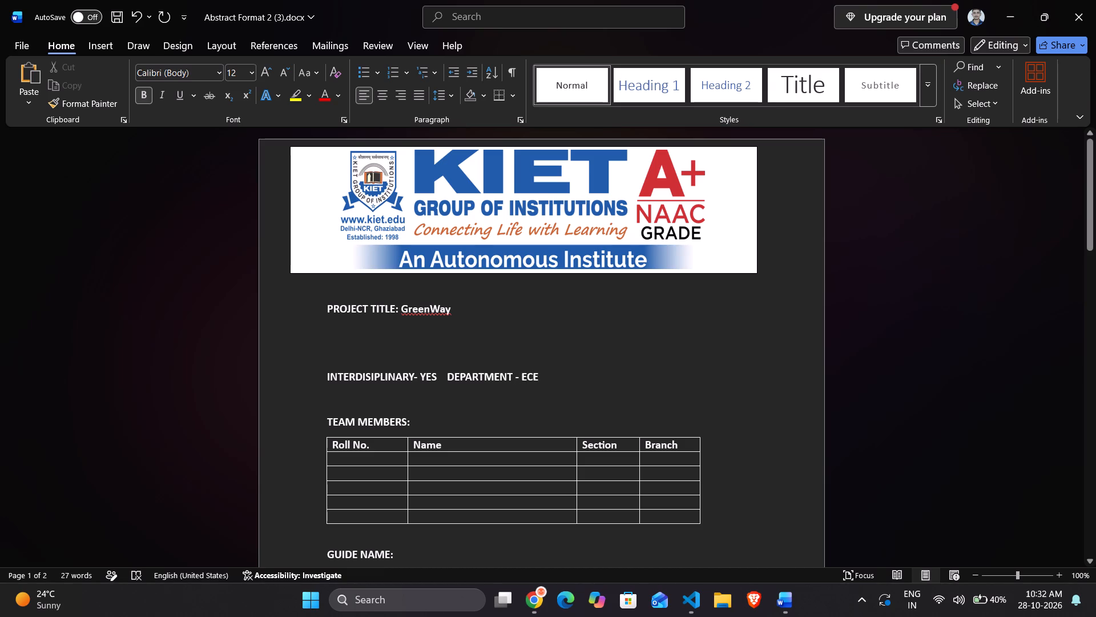
Enter the first two members' roll numbers in the team table, and 25 in the third row's Roll No. cell.
{"action": "left_click", "coordinate": [388, 463]}
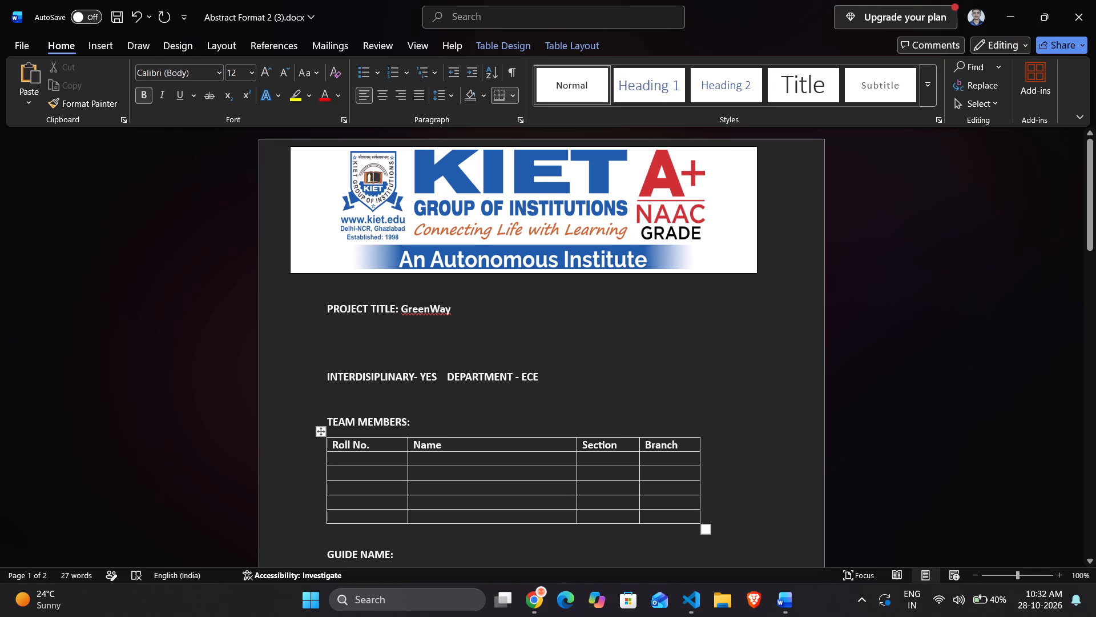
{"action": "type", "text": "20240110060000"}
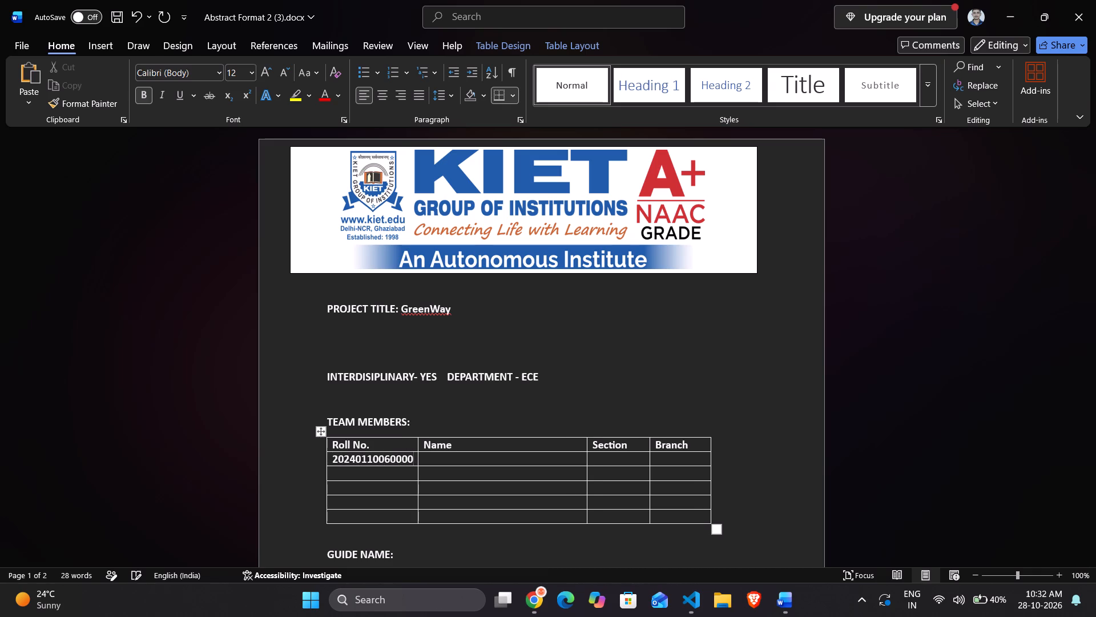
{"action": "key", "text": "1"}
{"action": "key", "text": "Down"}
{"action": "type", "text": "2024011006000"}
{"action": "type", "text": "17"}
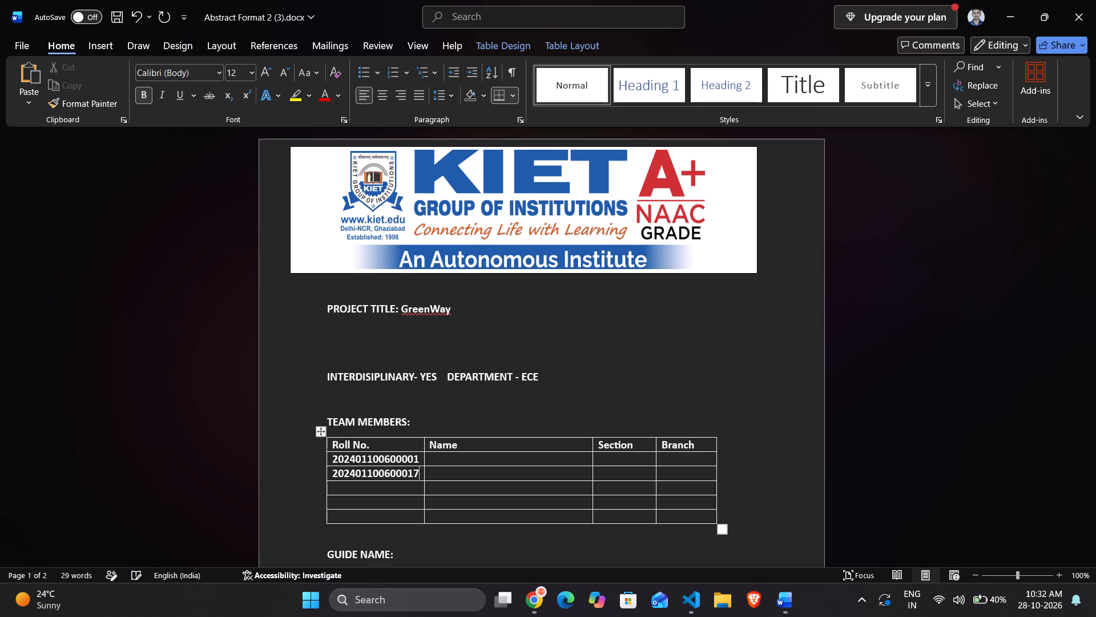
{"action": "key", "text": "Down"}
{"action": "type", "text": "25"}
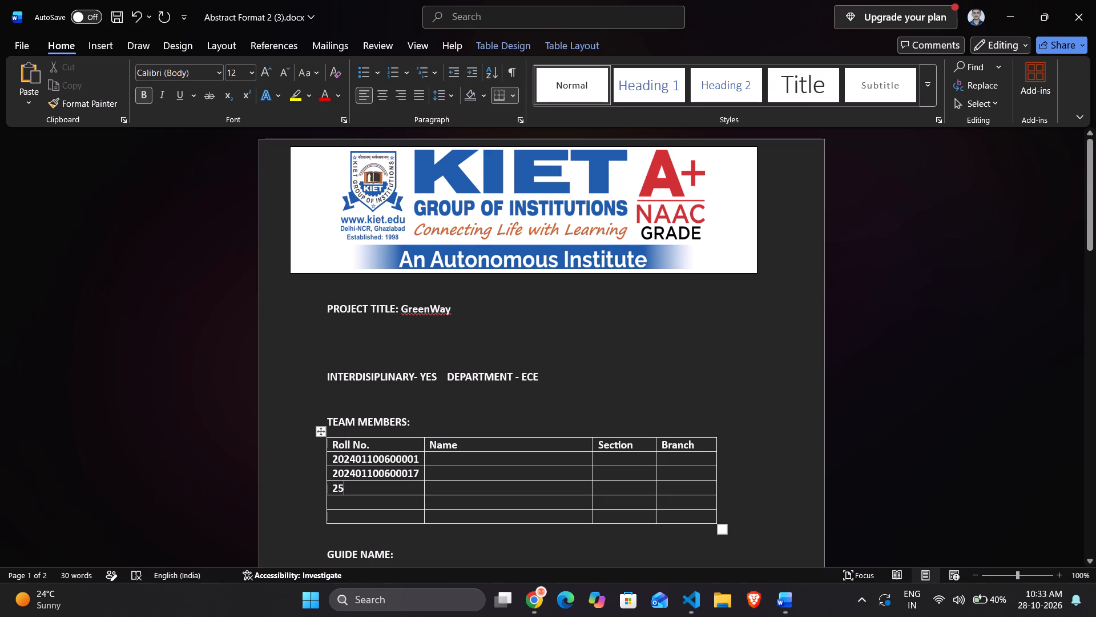
Fill in the names of the first and second team members in the Name column.
{"action": "left_click", "coordinate": [453, 459]}
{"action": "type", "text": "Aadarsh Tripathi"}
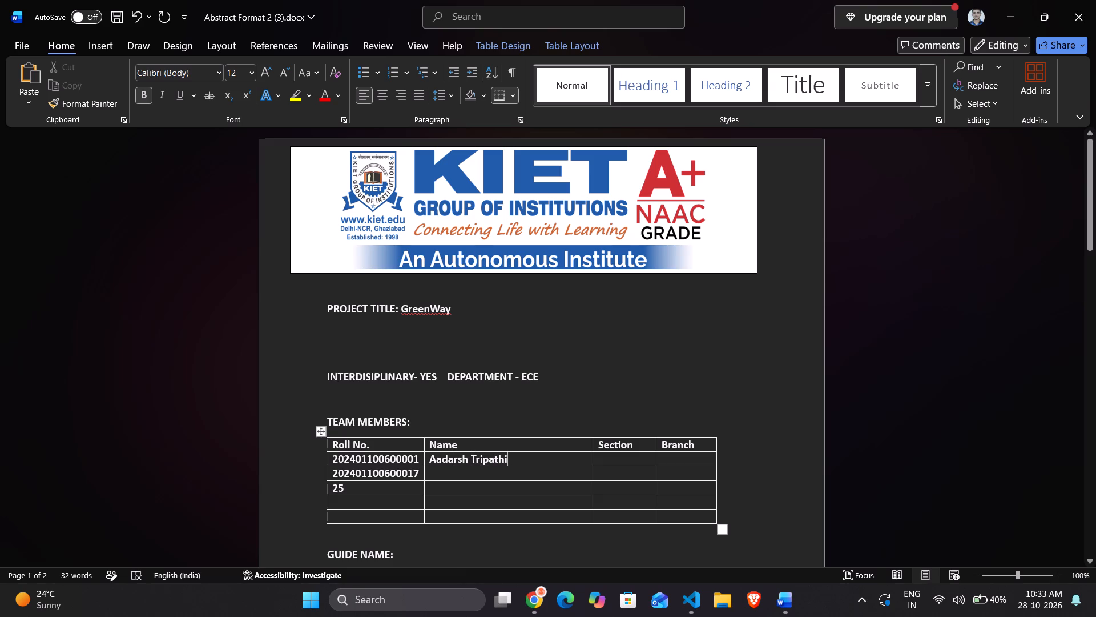
{"action": "left_click", "coordinate": [488, 476]}
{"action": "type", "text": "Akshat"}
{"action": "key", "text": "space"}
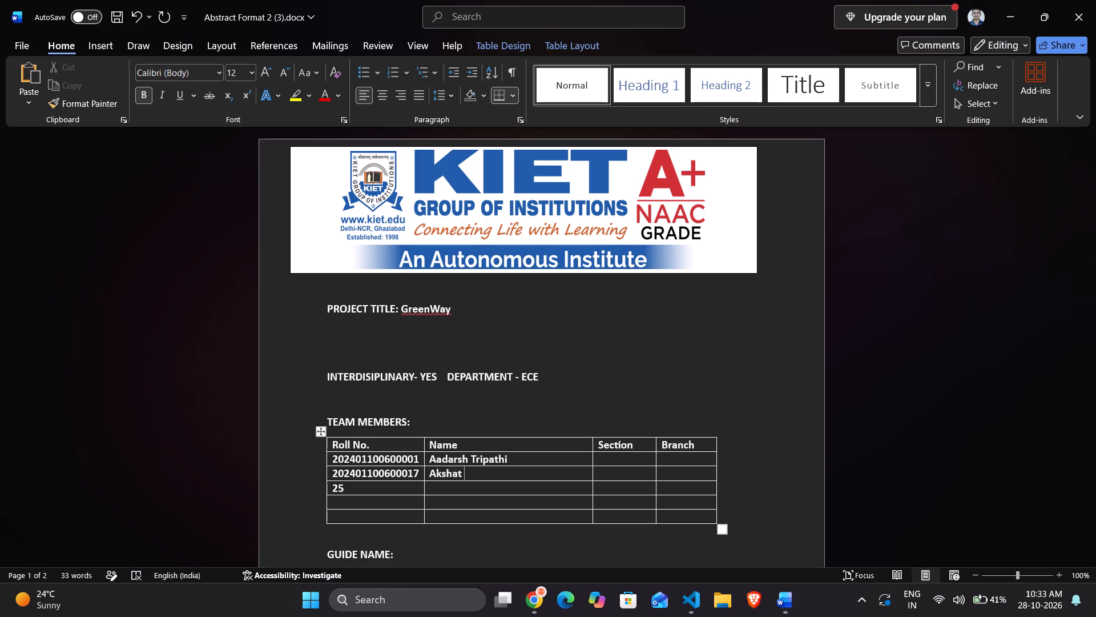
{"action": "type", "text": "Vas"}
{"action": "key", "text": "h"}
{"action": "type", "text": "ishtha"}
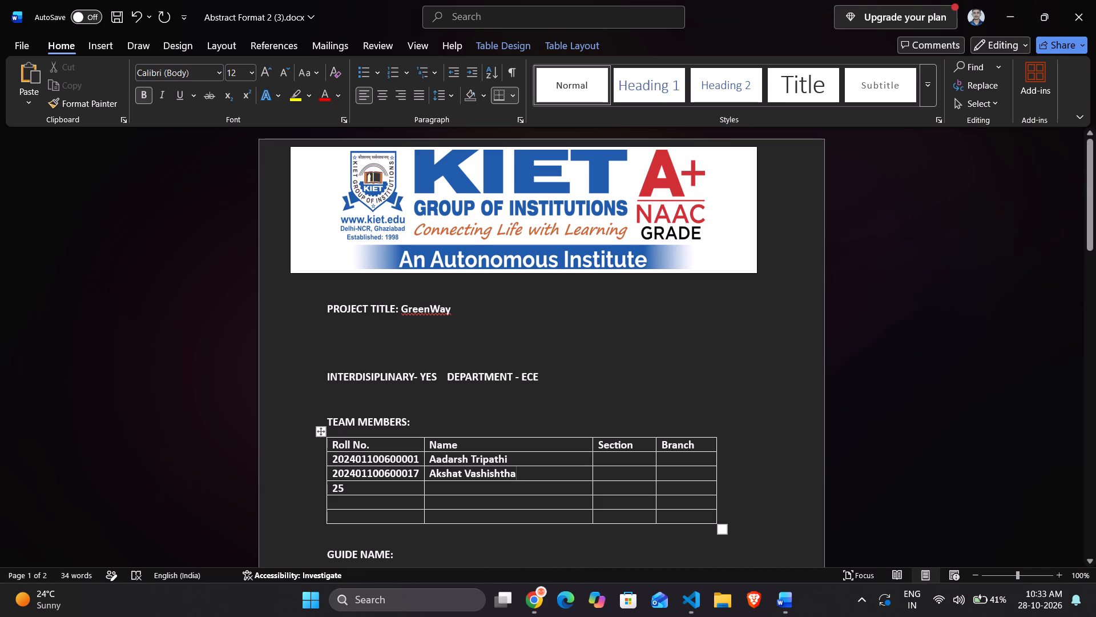
Fill in the names of the third and fourth team members in the Name column.
{"action": "left_click", "coordinate": [449, 490]}
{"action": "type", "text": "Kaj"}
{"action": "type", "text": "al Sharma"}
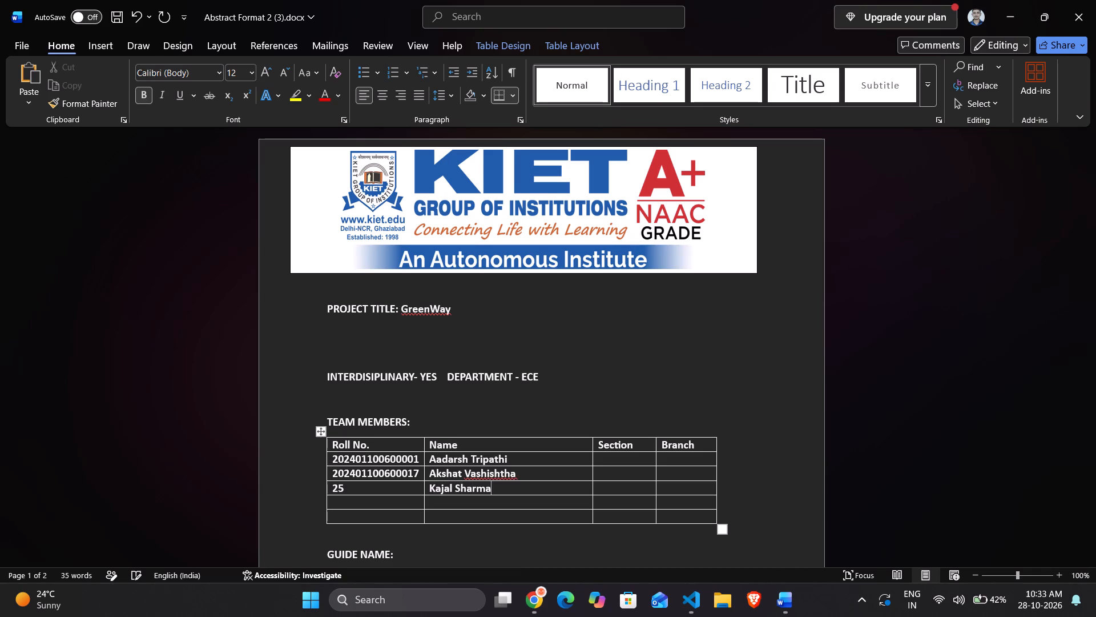
{"action": "left_click", "coordinate": [436, 499]}
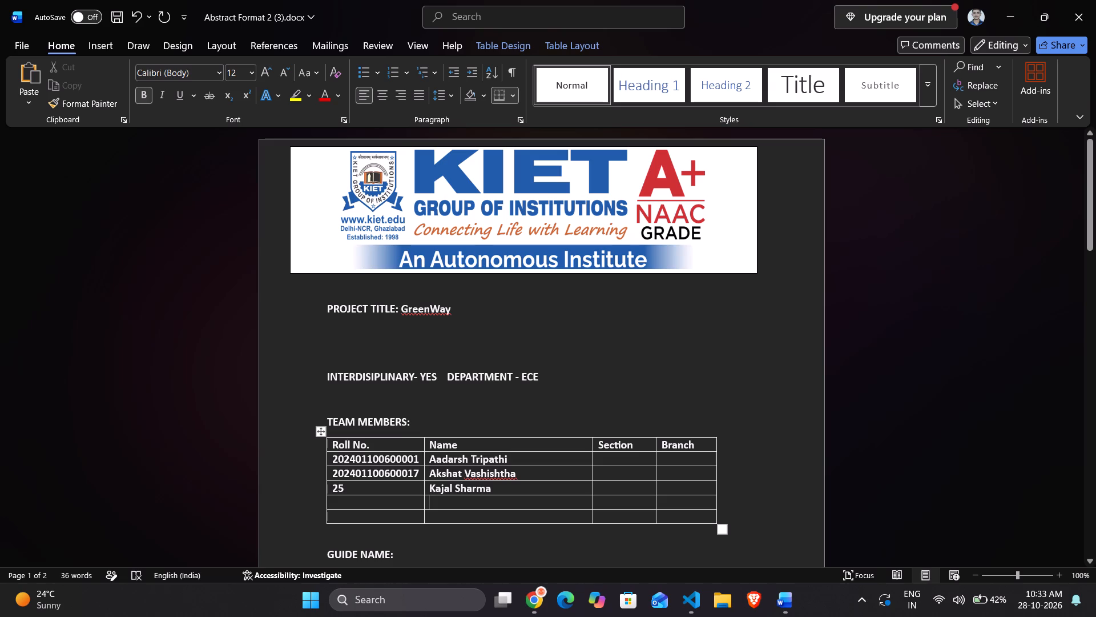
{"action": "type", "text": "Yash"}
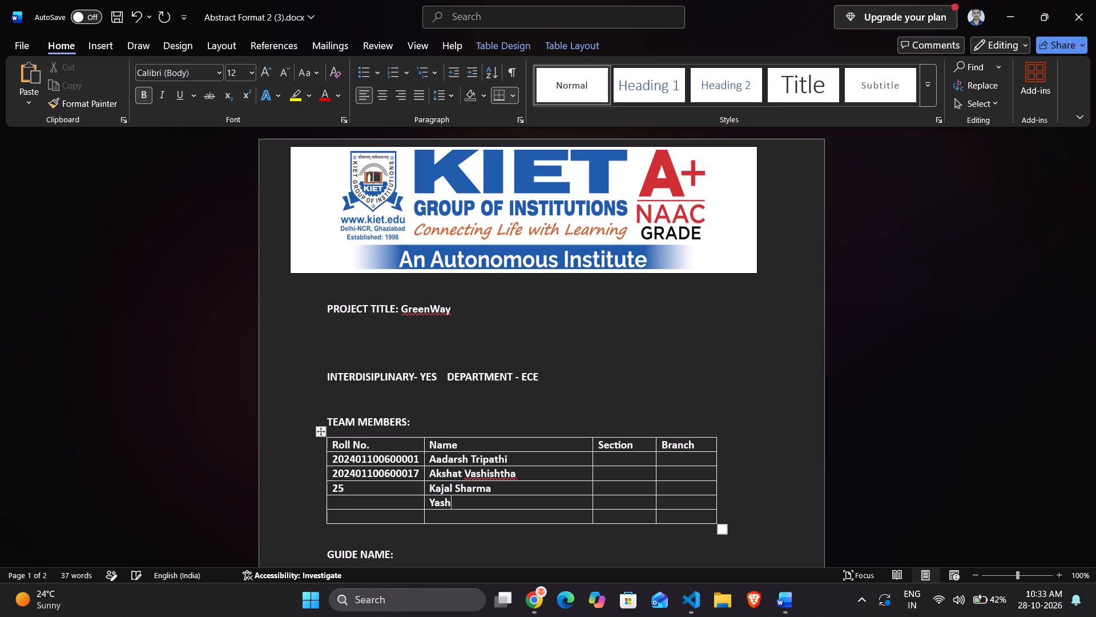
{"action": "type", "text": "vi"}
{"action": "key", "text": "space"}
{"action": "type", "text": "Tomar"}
Enter section A for the first, second and fourth team members in the Section column.
{"action": "left_click", "coordinate": [602, 460]}
{"action": "left_click", "coordinate": [601, 460]}
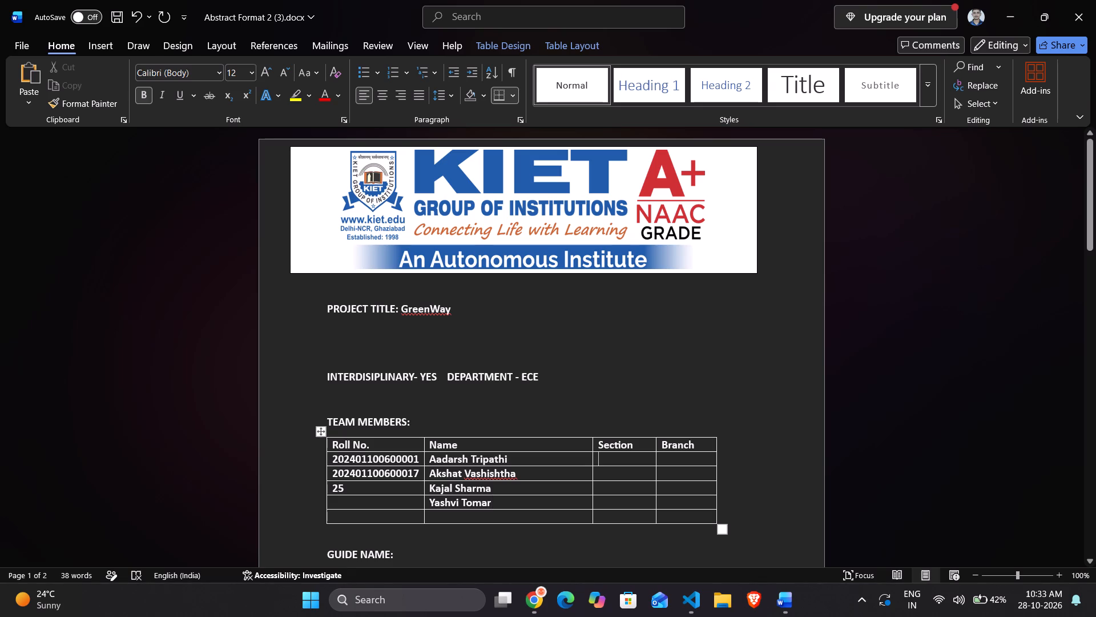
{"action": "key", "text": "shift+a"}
{"action": "key", "text": "Down"}
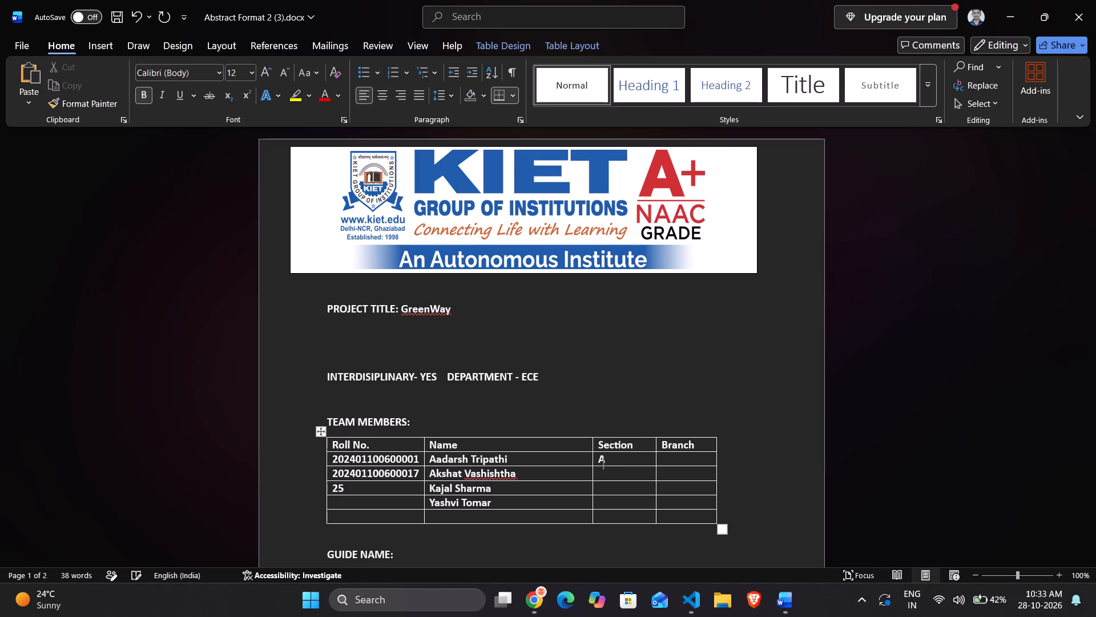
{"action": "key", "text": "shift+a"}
{"action": "key", "text": "Down"}
{"action": "key", "text": "Down"}
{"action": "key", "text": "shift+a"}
Enter section A for the third team member and change the fourth member's section to C.
{"action": "key", "text": "Up"}
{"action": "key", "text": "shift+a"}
{"action": "key", "text": "Down"}
{"action": "key", "text": "BackSpace"}
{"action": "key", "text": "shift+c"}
Fill in the Branch column with IT for the first three team members and ECE for the fourth.
{"action": "key", "text": "Up"}
{"action": "key", "text": "Up"}
{"action": "key", "text": "Up"}
{"action": "key", "text": "Right"}
{"action": "key", "text": "Right"}
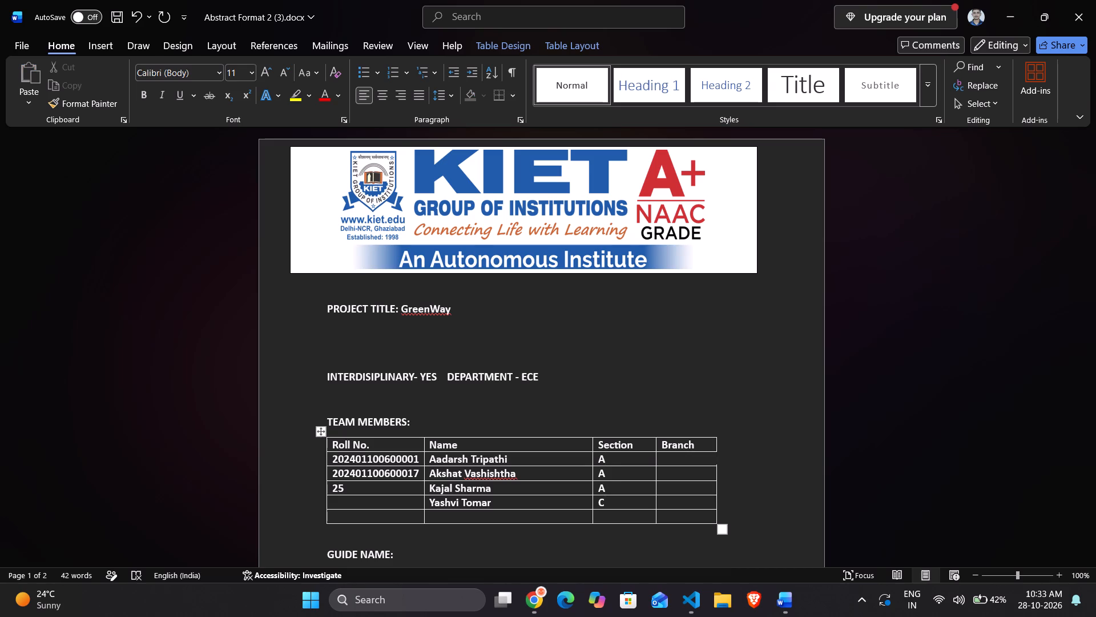
{"action": "key", "text": "Left"}
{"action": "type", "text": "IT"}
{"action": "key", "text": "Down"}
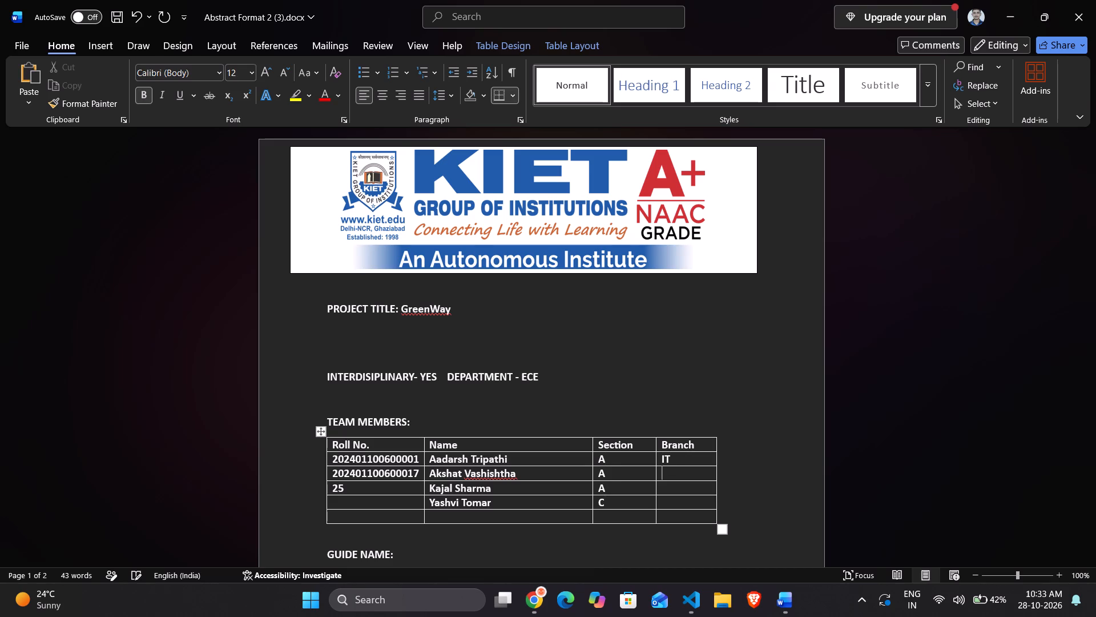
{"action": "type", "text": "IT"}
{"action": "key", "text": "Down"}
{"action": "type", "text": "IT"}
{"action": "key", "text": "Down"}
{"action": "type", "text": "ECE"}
Enter the fourth team member's full roll number in the Roll No. column.
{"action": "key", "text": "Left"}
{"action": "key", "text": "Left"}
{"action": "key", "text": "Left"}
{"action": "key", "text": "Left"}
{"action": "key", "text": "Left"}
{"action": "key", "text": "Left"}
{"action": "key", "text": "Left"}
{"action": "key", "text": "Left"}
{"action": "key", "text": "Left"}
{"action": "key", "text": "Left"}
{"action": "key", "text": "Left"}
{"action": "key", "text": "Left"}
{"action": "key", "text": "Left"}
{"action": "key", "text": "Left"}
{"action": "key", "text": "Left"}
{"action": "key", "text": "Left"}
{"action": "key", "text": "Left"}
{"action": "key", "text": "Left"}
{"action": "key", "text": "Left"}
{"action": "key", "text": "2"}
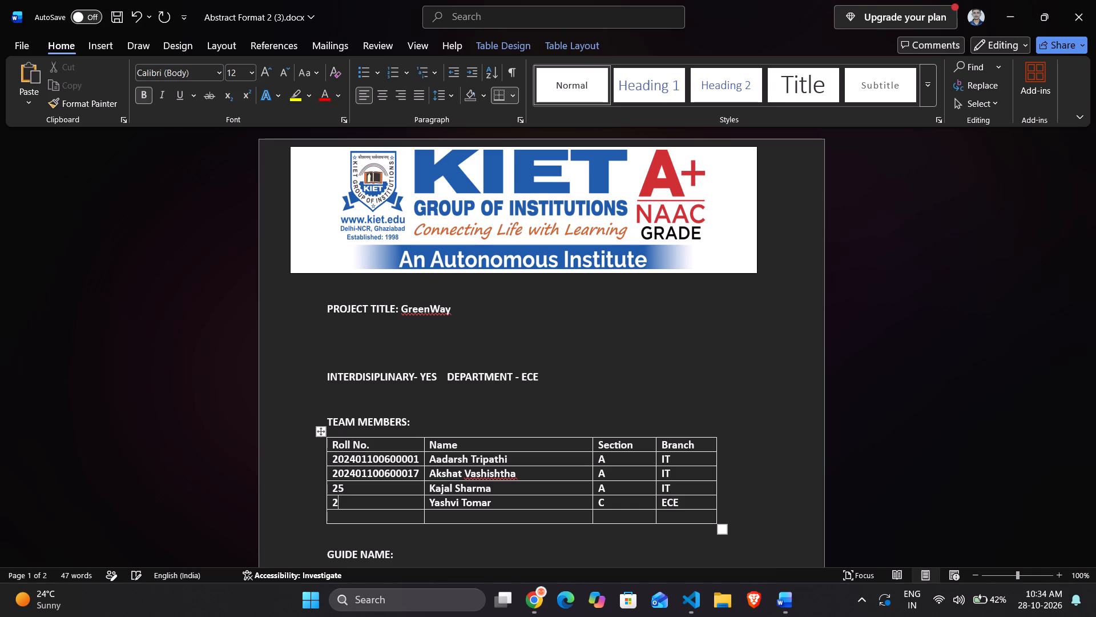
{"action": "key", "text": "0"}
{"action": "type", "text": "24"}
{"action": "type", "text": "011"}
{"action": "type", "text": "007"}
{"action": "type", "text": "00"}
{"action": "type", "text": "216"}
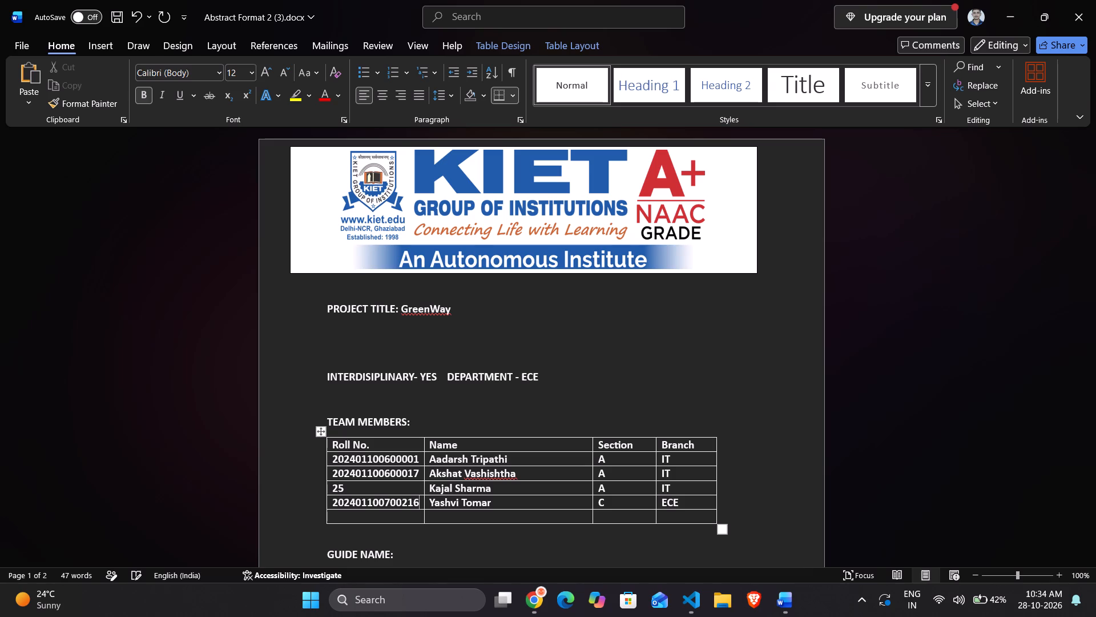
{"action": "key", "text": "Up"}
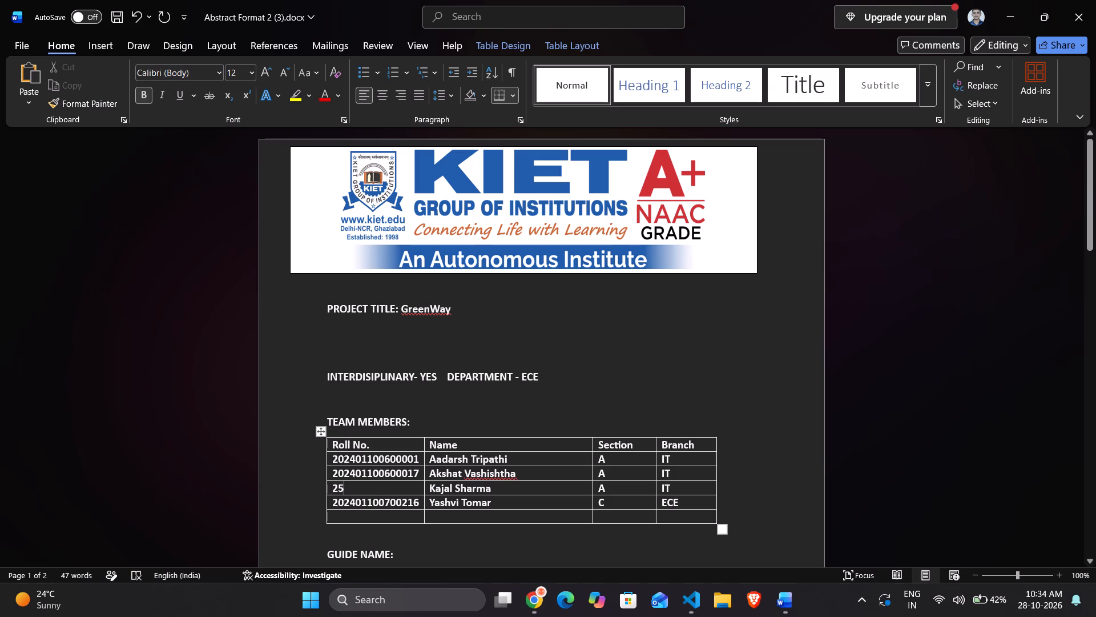
Replace the department abbreviation after DEPARTMENT with Electronics and Communication Engineering.
{"action": "left_click", "coordinate": [557, 378]}
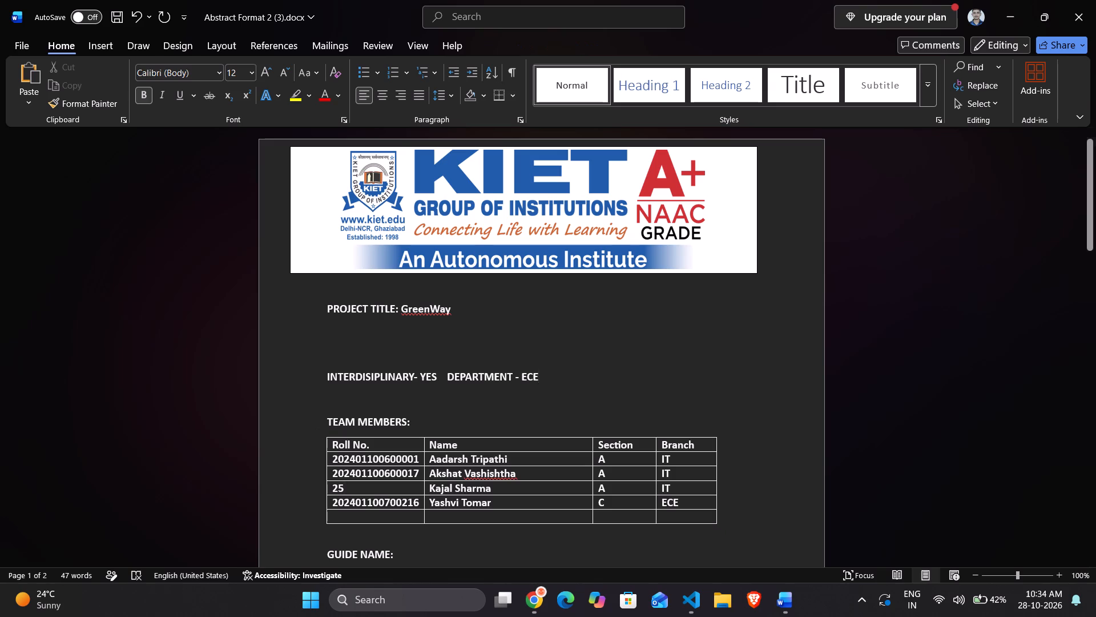
{"action": "key", "text": "BackSpace"}
{"action": "key", "text": "backslash"}
{"action": "key", "text": "BackSpace"}
{"action": "key", "text": "backslash"}
{"action": "key", "text": "BackSpace"}
{"action": "key", "text": "BackSpace"}
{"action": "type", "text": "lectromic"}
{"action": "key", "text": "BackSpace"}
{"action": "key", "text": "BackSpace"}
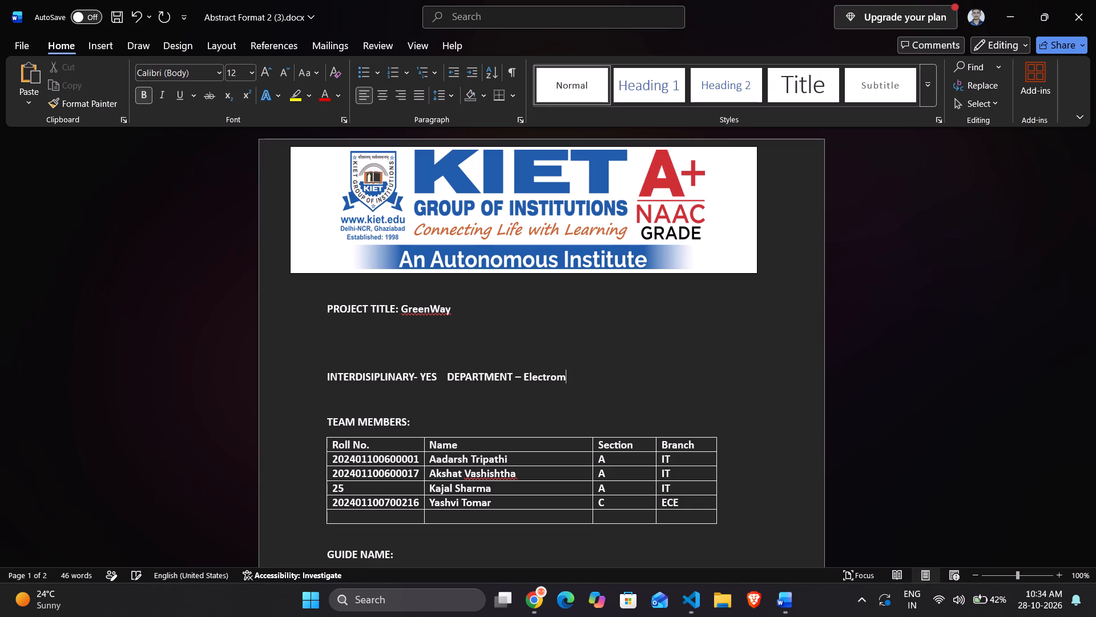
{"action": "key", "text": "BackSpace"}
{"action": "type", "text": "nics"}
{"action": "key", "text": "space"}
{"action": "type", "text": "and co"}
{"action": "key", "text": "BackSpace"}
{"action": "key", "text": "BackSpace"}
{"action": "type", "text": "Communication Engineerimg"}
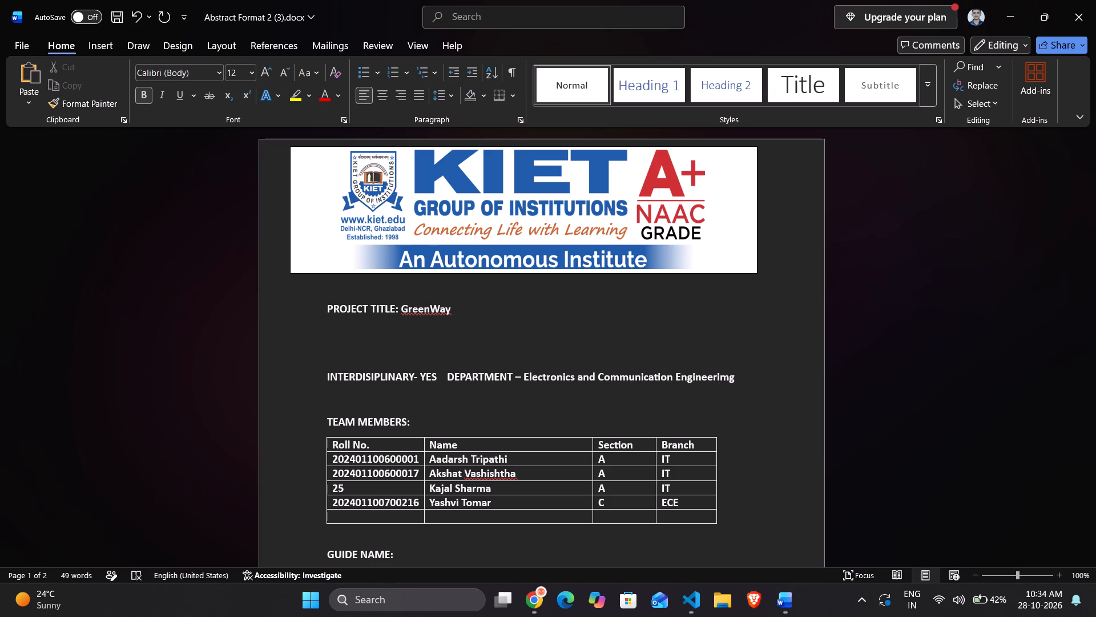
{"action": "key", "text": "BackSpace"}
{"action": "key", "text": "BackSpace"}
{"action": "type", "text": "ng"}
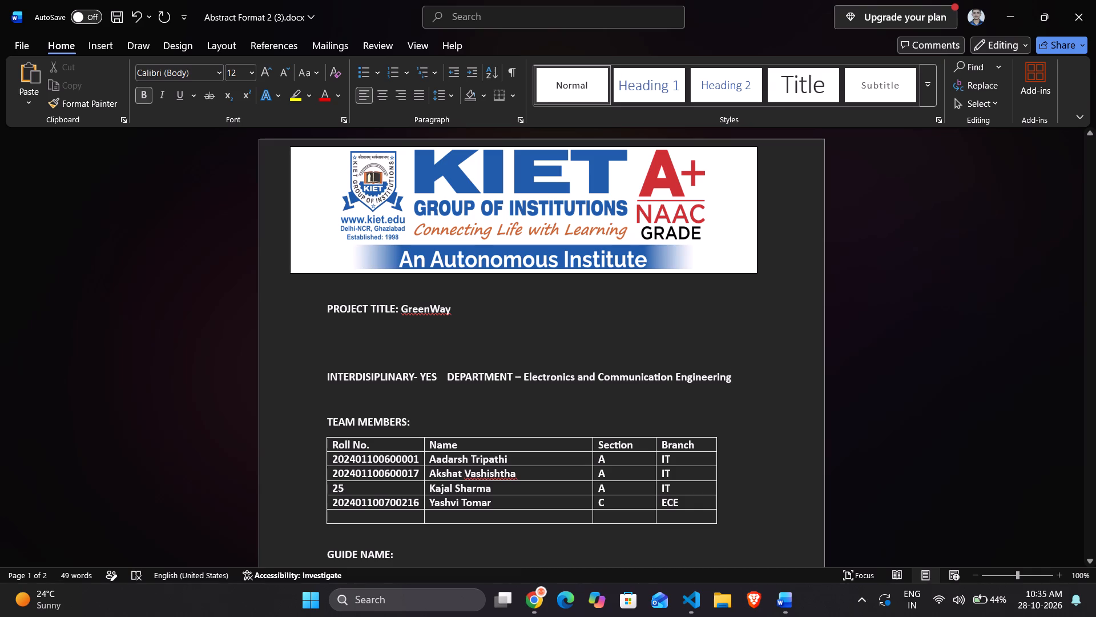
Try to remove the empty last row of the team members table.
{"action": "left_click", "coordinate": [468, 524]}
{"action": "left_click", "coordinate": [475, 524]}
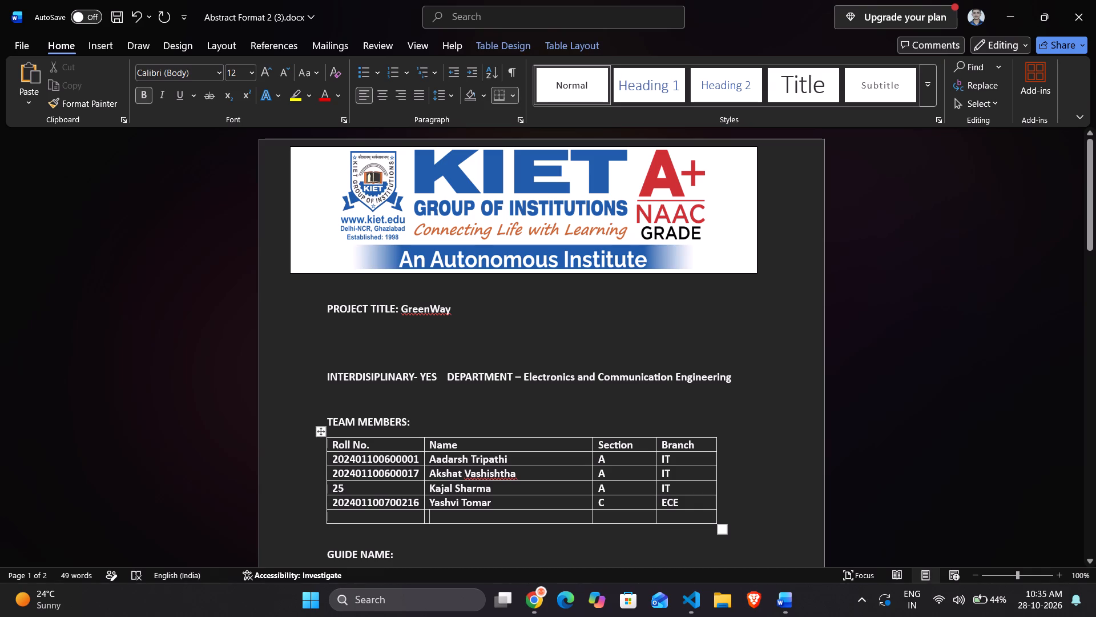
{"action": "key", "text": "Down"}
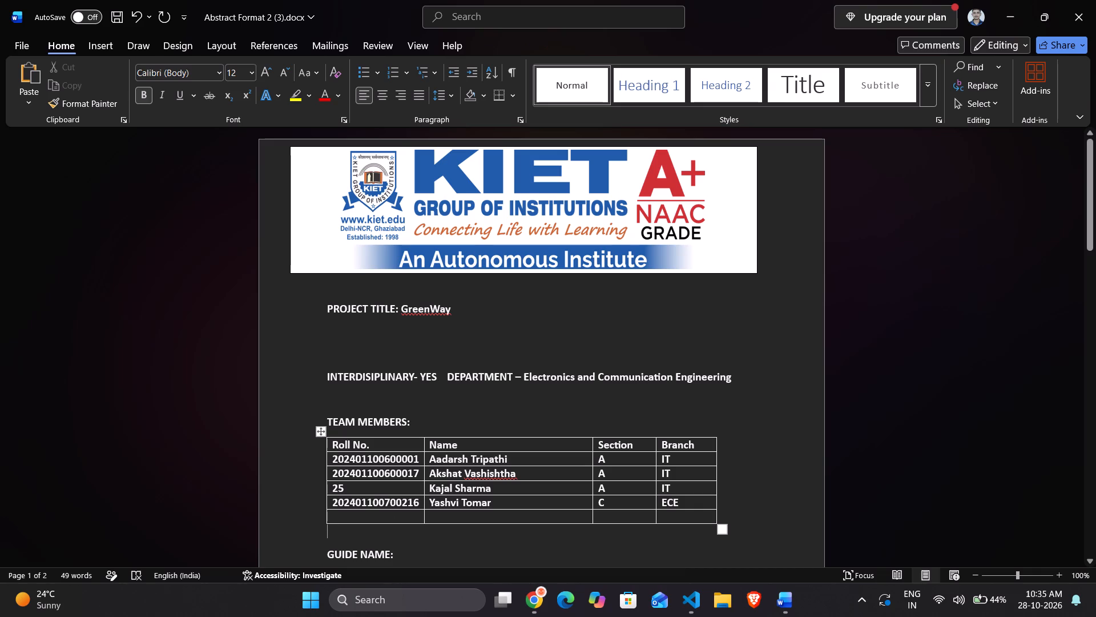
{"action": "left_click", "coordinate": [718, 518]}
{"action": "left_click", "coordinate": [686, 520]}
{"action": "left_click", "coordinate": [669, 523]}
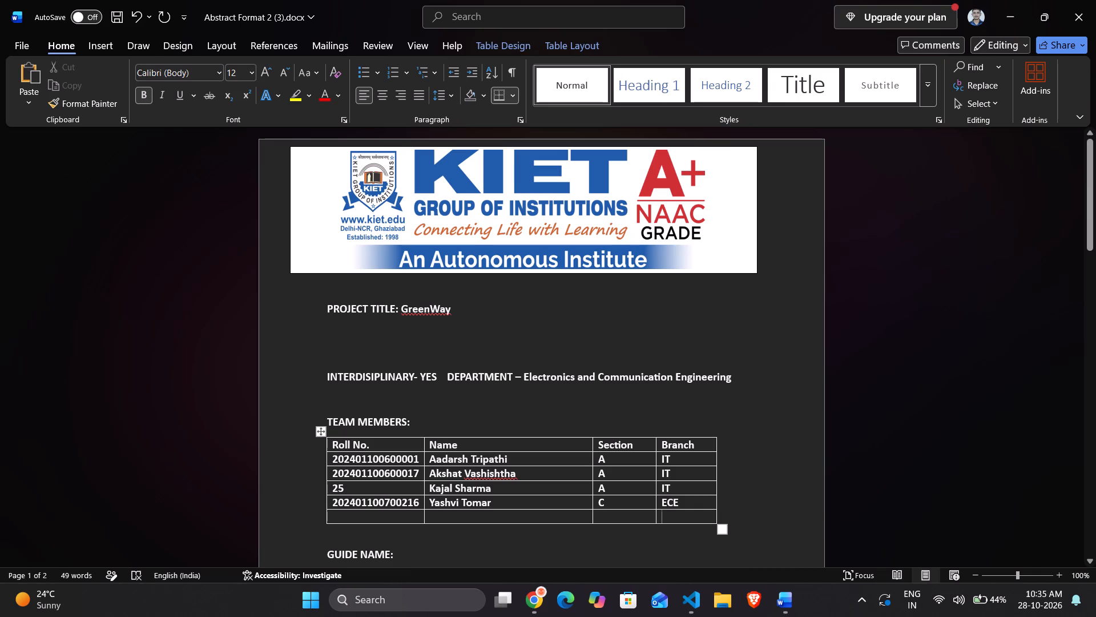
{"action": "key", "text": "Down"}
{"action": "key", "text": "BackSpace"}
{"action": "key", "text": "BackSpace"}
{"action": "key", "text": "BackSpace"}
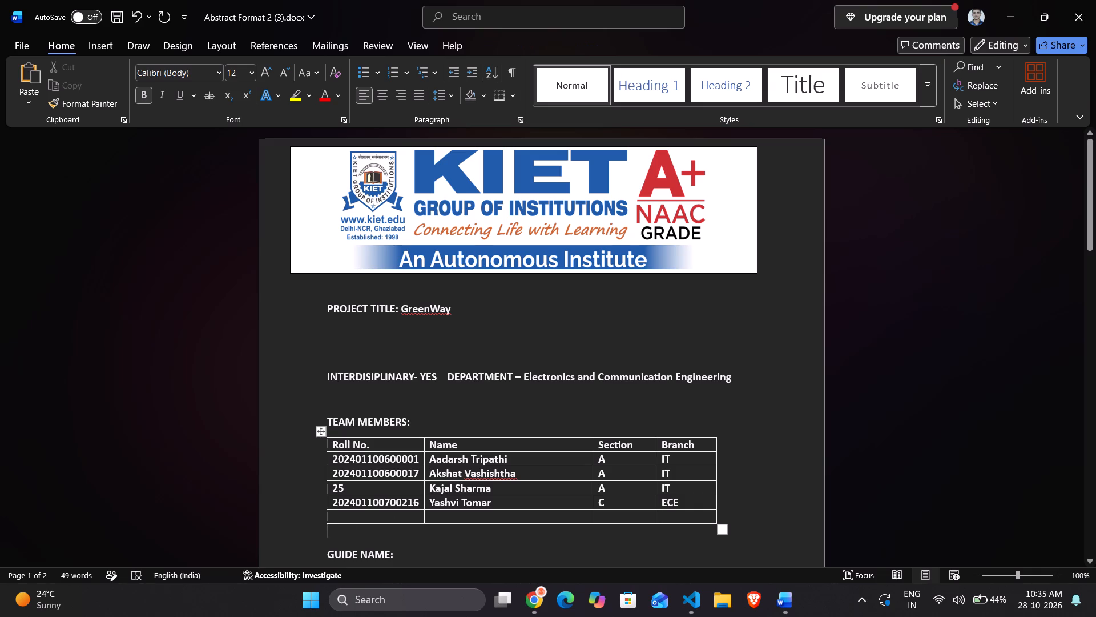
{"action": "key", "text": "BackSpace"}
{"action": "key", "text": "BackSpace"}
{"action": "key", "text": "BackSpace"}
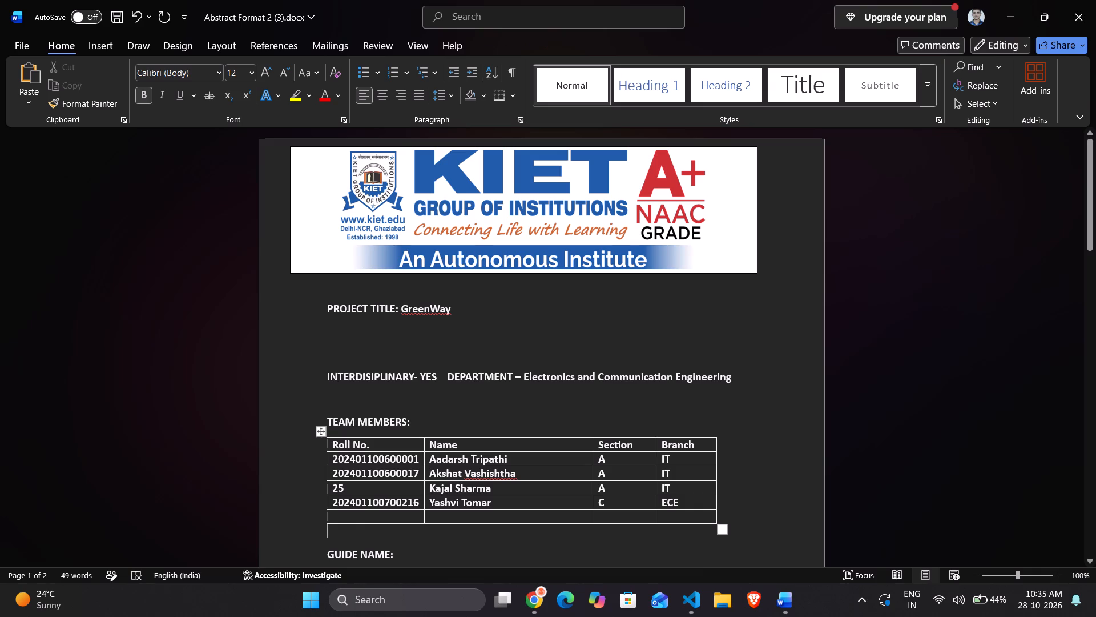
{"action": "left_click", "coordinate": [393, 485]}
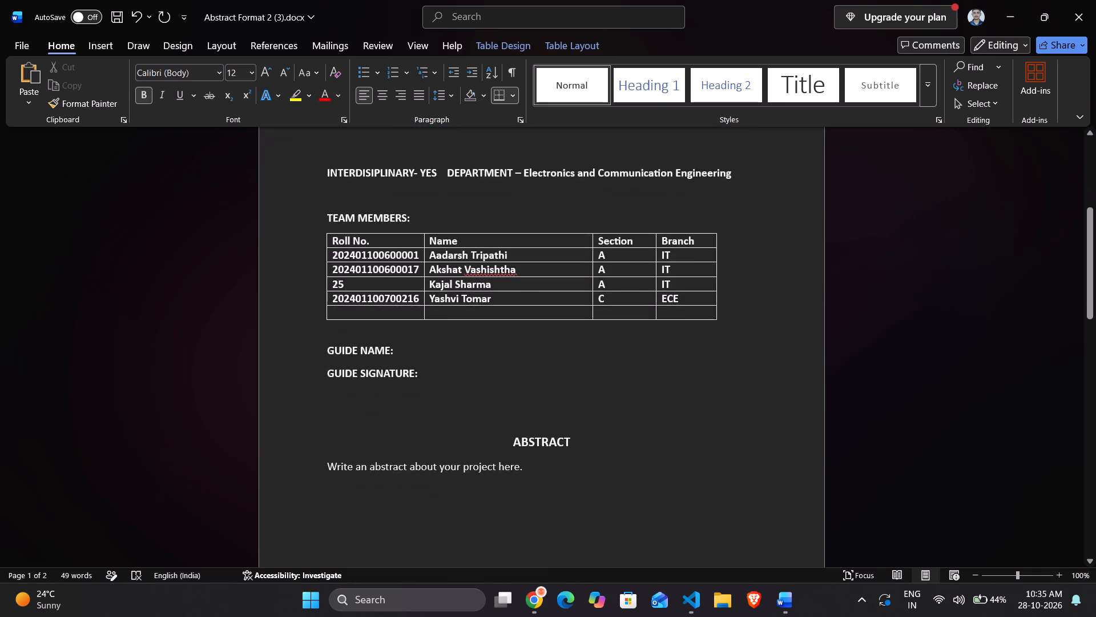
Enter the guide's name after the GUIDE NAME label and add a space after GUIDE SIGNATURE.
{"action": "scroll", "coordinate": [394, 484], "scroll_direction": "down", "scroll_amount": 2}
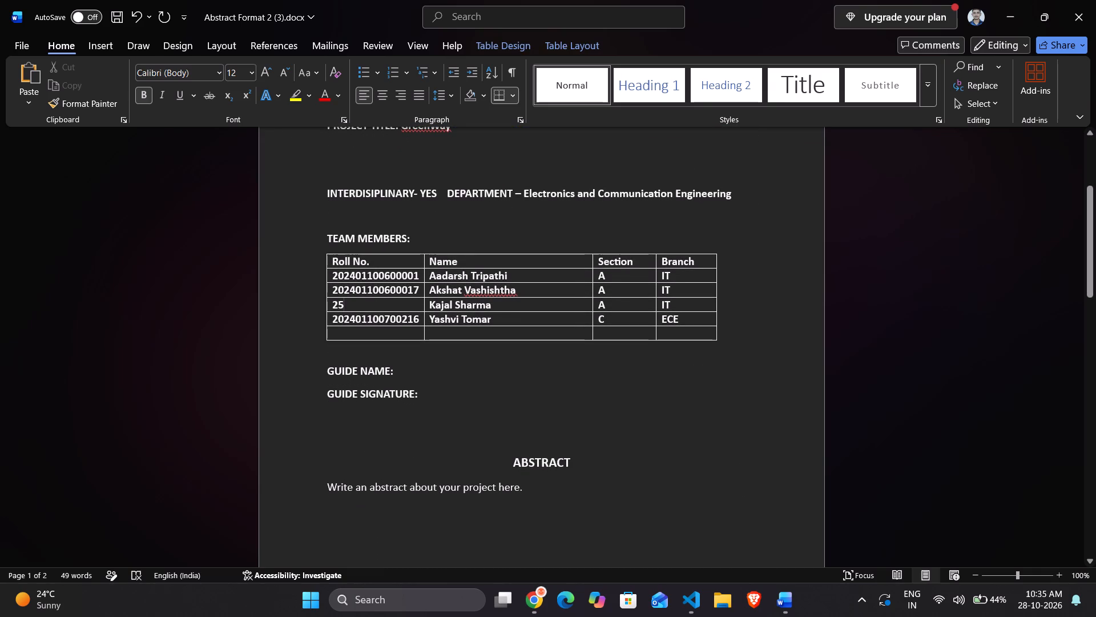
{"action": "scroll", "coordinate": [539, 488], "scroll_direction": "down", "scroll_amount": 2}
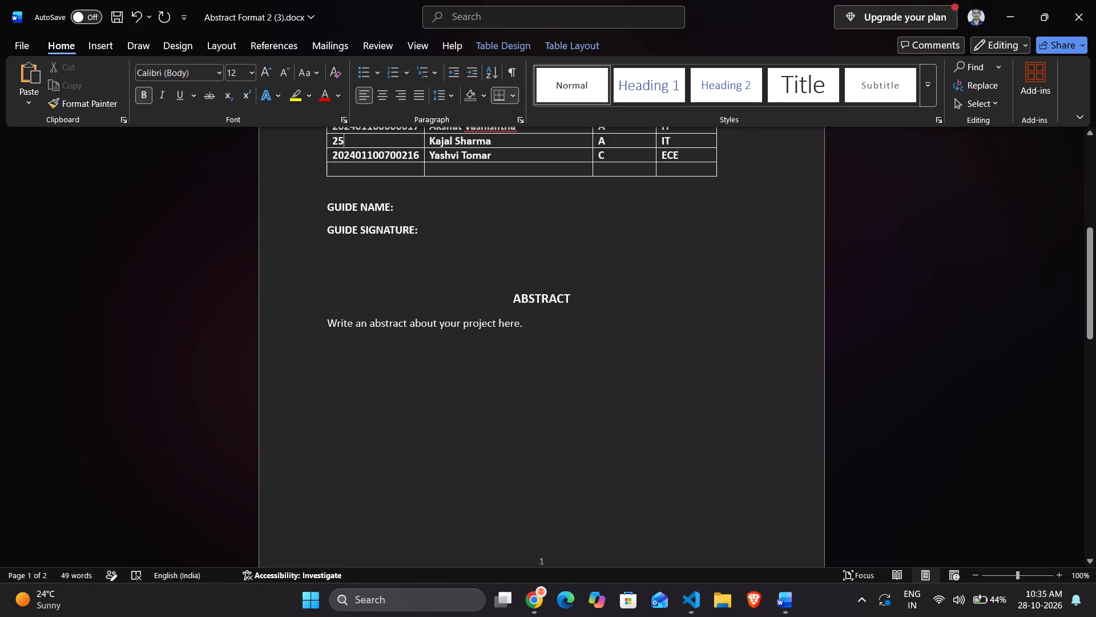
{"action": "left_click", "coordinate": [437, 205]}
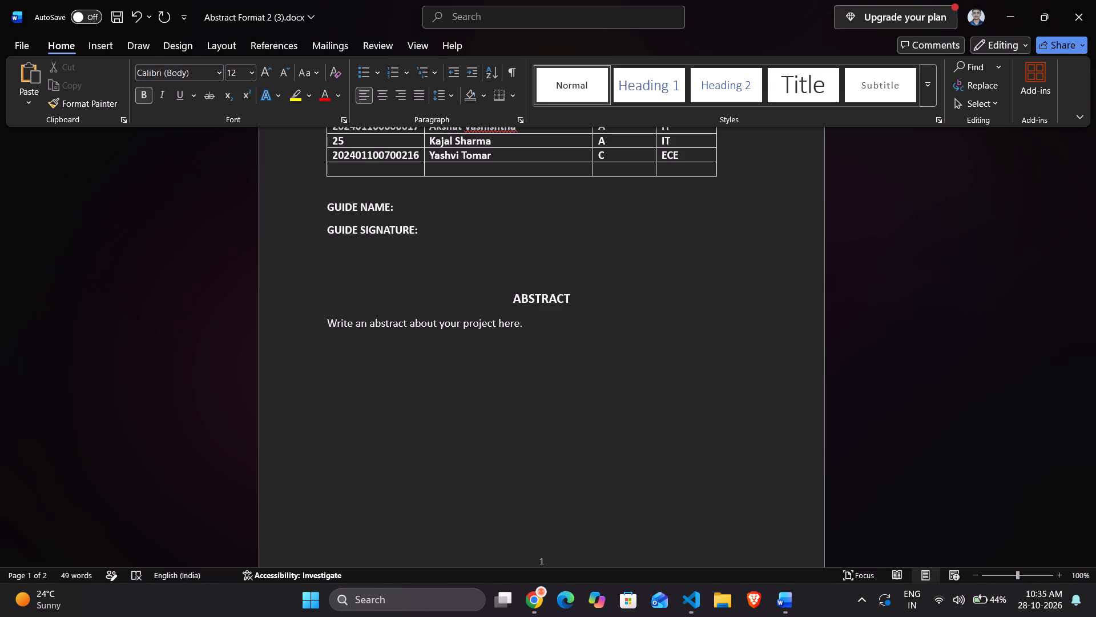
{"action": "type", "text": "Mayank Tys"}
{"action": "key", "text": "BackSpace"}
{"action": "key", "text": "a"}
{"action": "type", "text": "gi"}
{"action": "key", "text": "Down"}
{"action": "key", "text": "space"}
Look through the rest of the document, from the ABSTRACT section to the end of page 2.
{"action": "left_click", "coordinate": [573, 334]}
{"action": "scroll", "coordinate": [573, 334], "scroll_direction": "down", "scroll_amount": 6}
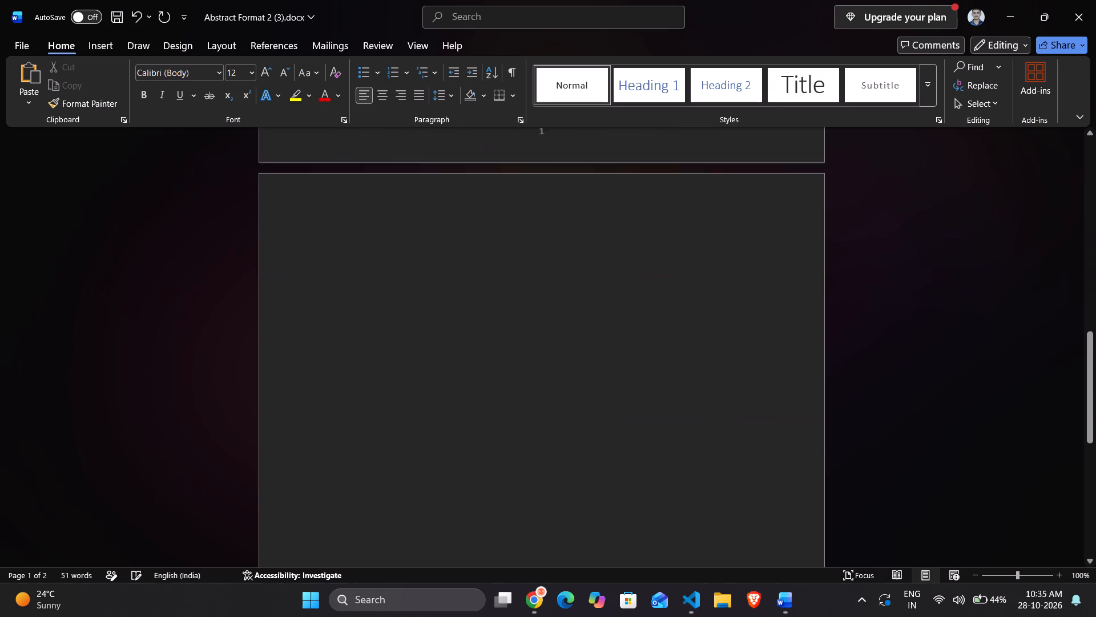
{"action": "scroll", "coordinate": [573, 334], "scroll_direction": "down", "scroll_amount": 8}
{"action": "scroll", "coordinate": [573, 334], "scroll_direction": "up", "scroll_amount": 5}
{"action": "scroll", "coordinate": [573, 334], "scroll_direction": "down", "scroll_amount": 8}
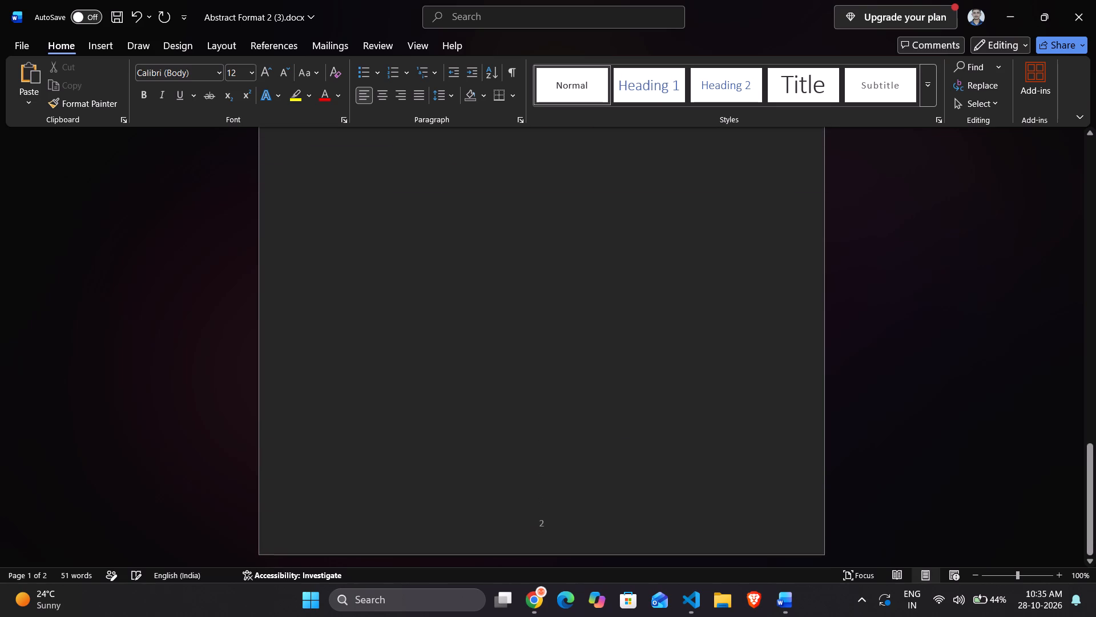
{"action": "left_click", "coordinate": [501, 466]}
{"action": "scroll", "coordinate": [501, 466], "scroll_direction": "up", "scroll_amount": 5}
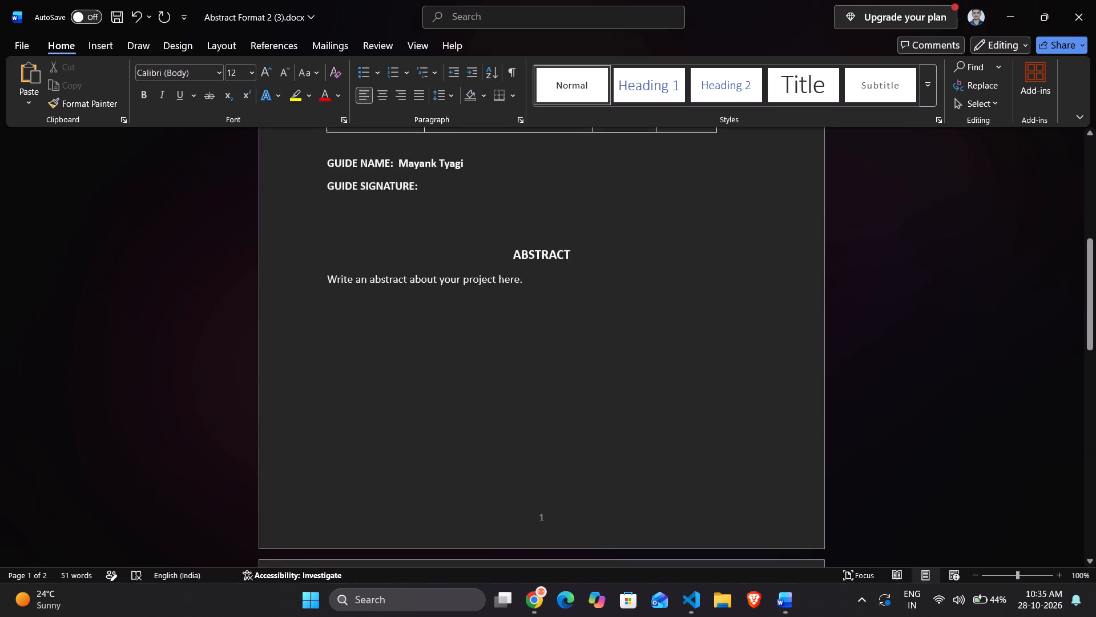
Delete the empty lines at the end of the document to remove the blank second page.
{"action": "key", "text": "Down"}
{"action": "key", "text": "BackSpace"}
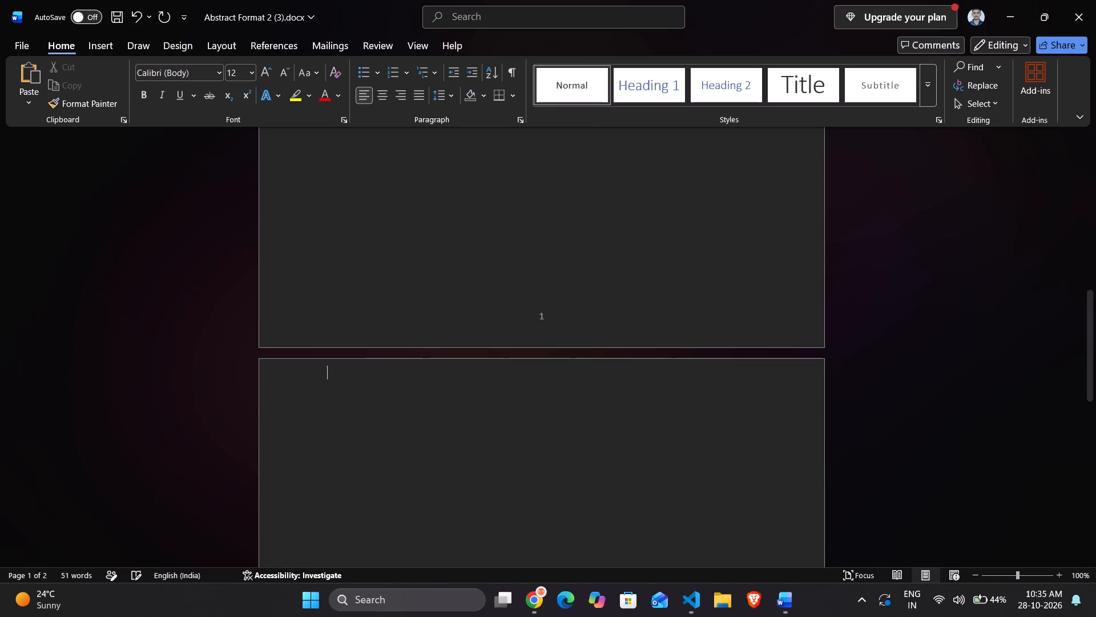
{"action": "key", "text": "BackSpace"}
{"action": "key", "text": "Down"}
Replace the partial roll number of the third team member in the table with the full roll number.
{"action": "key", "text": "Up"}
{"action": "key", "text": "Up"}
{"action": "key", "text": "Up"}
{"action": "key", "text": "Up"}
{"action": "key", "text": "Up"}
{"action": "key", "text": "Up"}
{"action": "key", "text": "Up"}
{"action": "key", "text": "Up"}
{"action": "key", "text": "Up"}
{"action": "key", "text": "Up"}
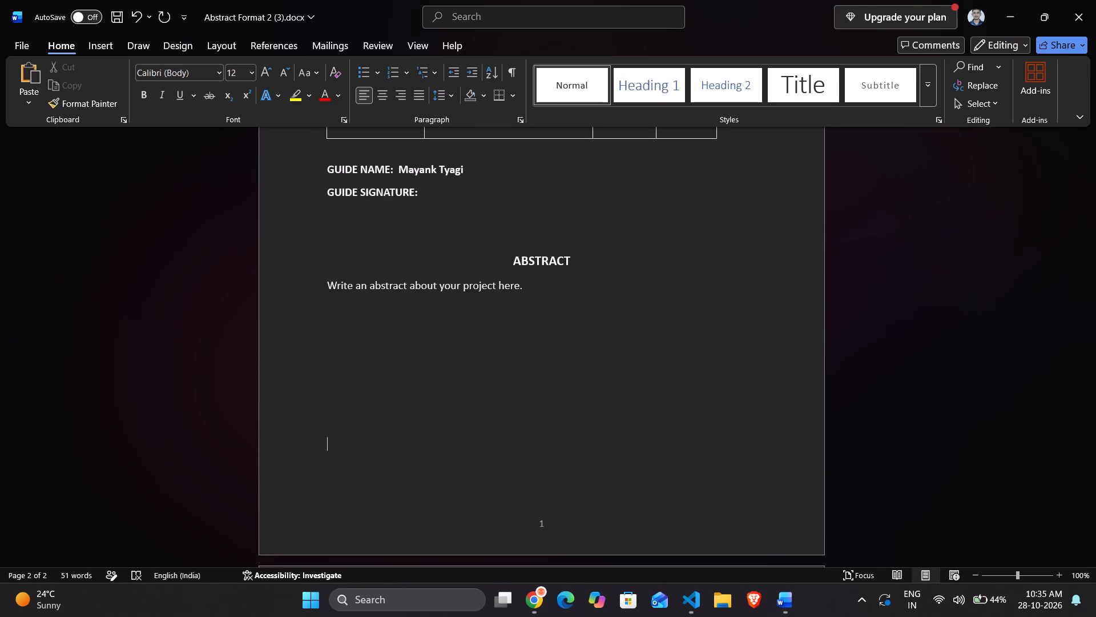
{"action": "key", "text": "Up"}
{"action": "key", "text": "Up"}
{"action": "key", "text": "Up"}
{"action": "key", "text": "Up"}
{"action": "key", "text": "Up"}
{"action": "key", "text": "Up"}
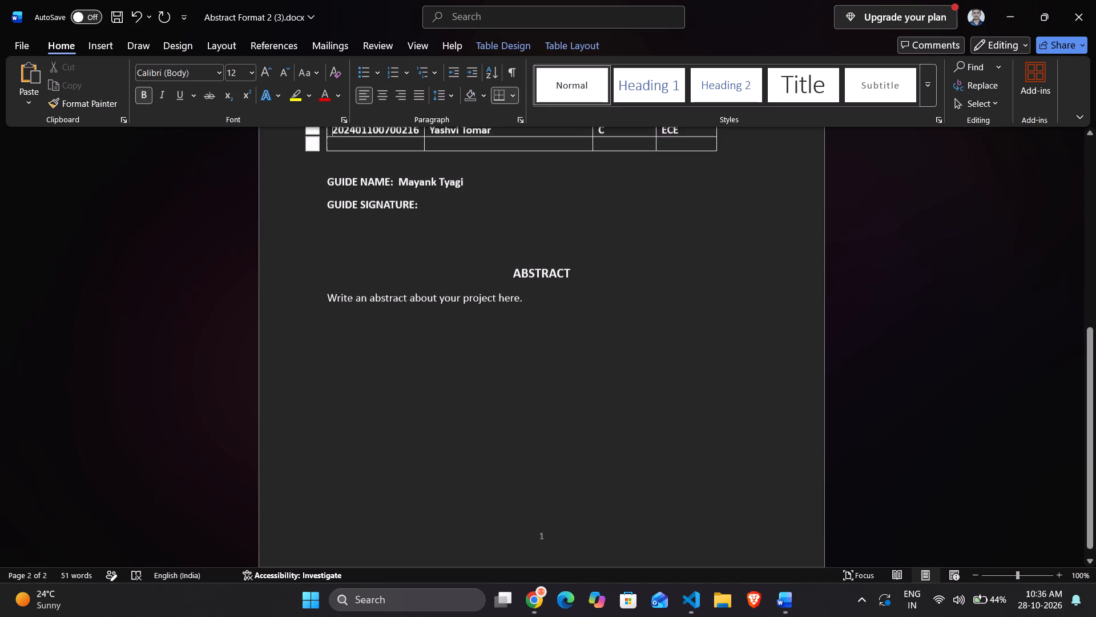
{"action": "key", "text": "Up"}
{"action": "key", "text": "Up"}
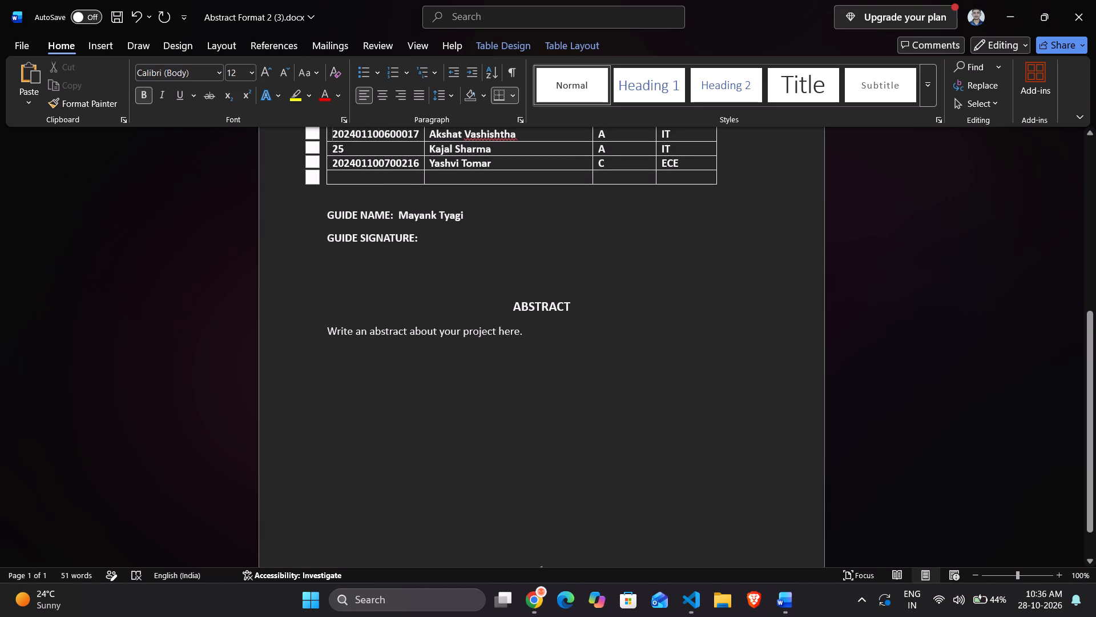
{"action": "key", "text": "Down"}
{"action": "key", "text": "Right"}
{"action": "key", "text": "Right"}
{"action": "key", "text": "BackSpace"}
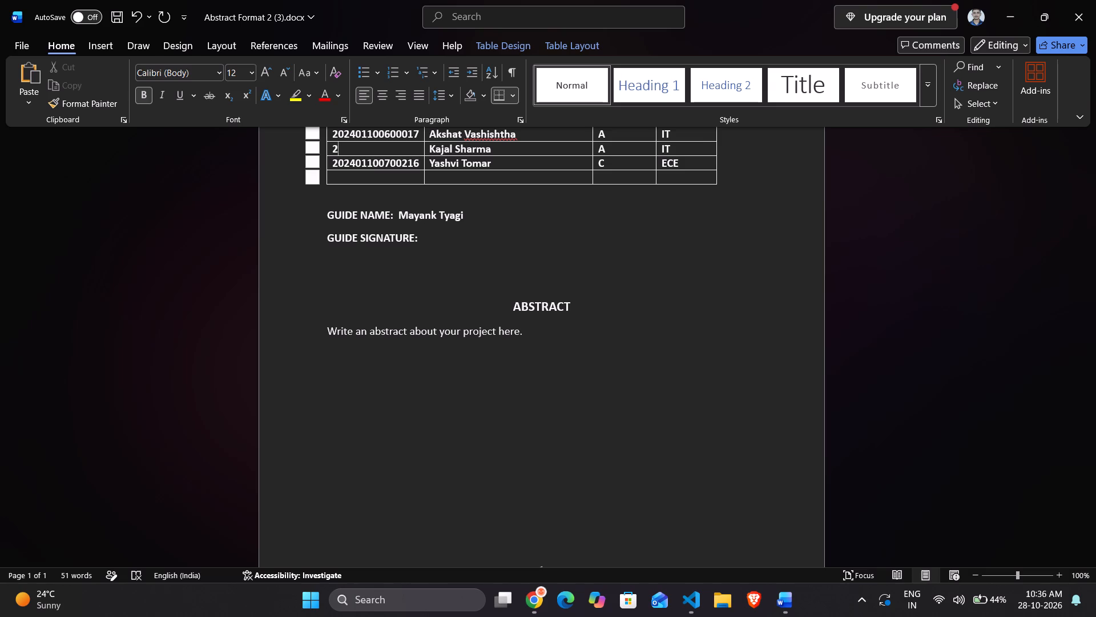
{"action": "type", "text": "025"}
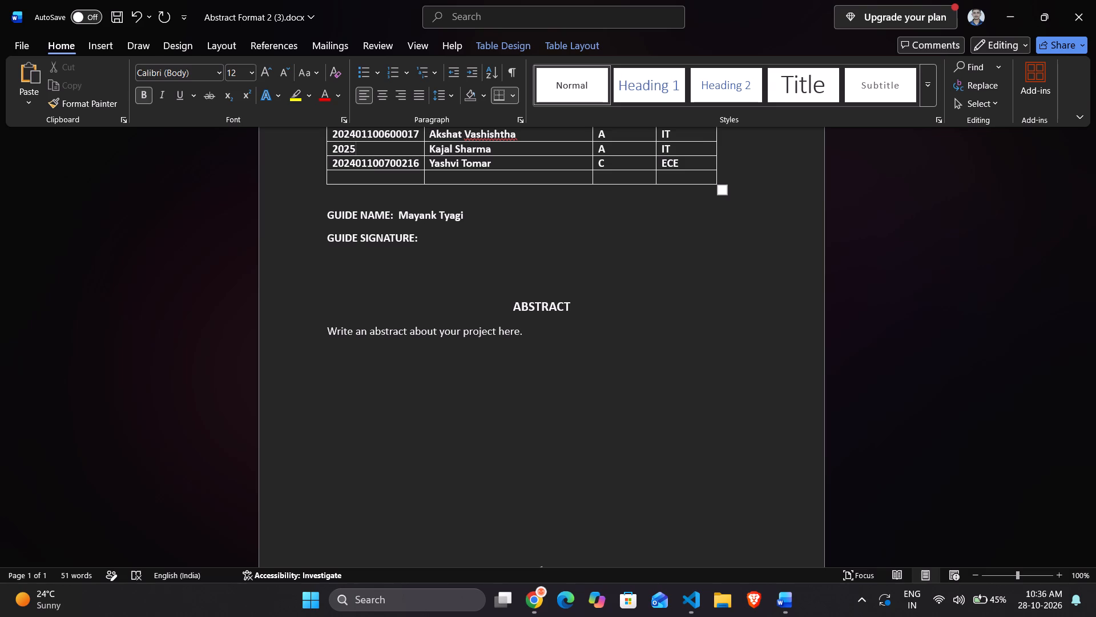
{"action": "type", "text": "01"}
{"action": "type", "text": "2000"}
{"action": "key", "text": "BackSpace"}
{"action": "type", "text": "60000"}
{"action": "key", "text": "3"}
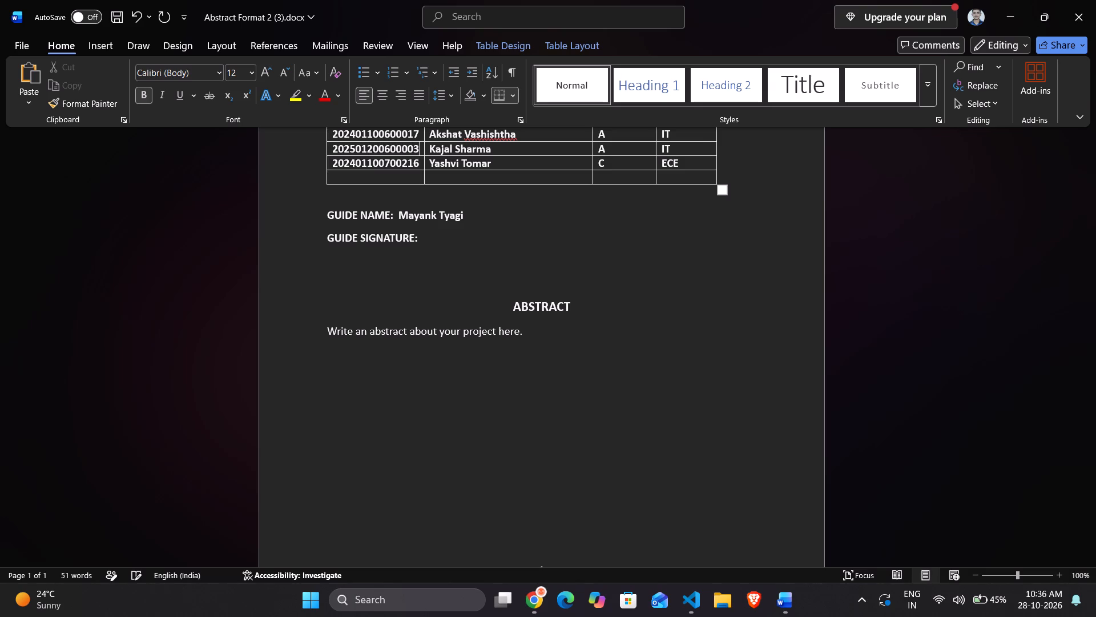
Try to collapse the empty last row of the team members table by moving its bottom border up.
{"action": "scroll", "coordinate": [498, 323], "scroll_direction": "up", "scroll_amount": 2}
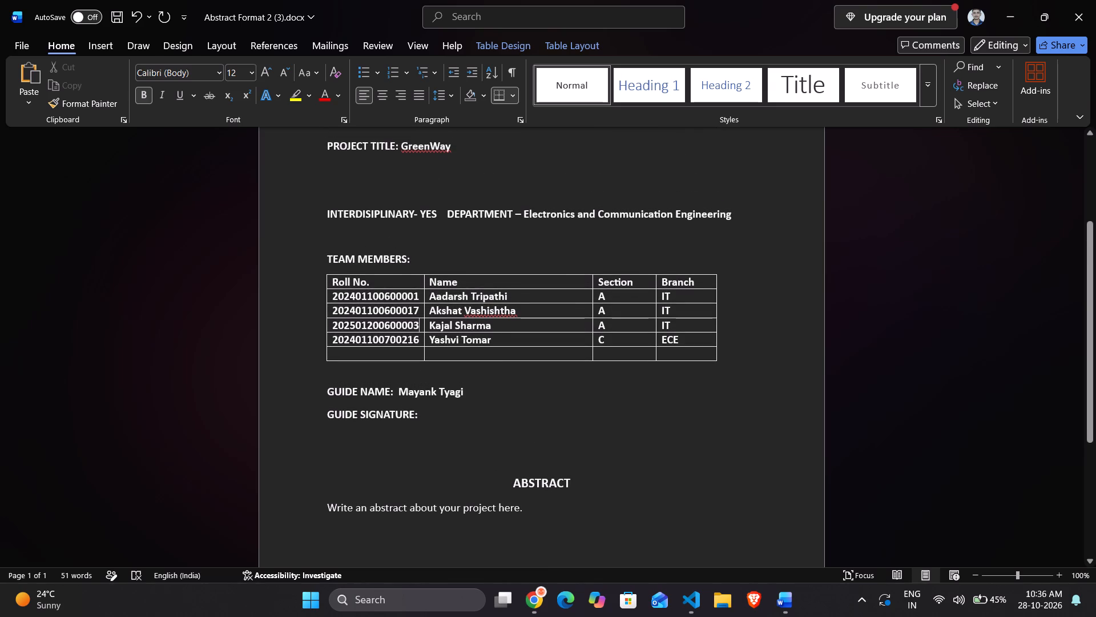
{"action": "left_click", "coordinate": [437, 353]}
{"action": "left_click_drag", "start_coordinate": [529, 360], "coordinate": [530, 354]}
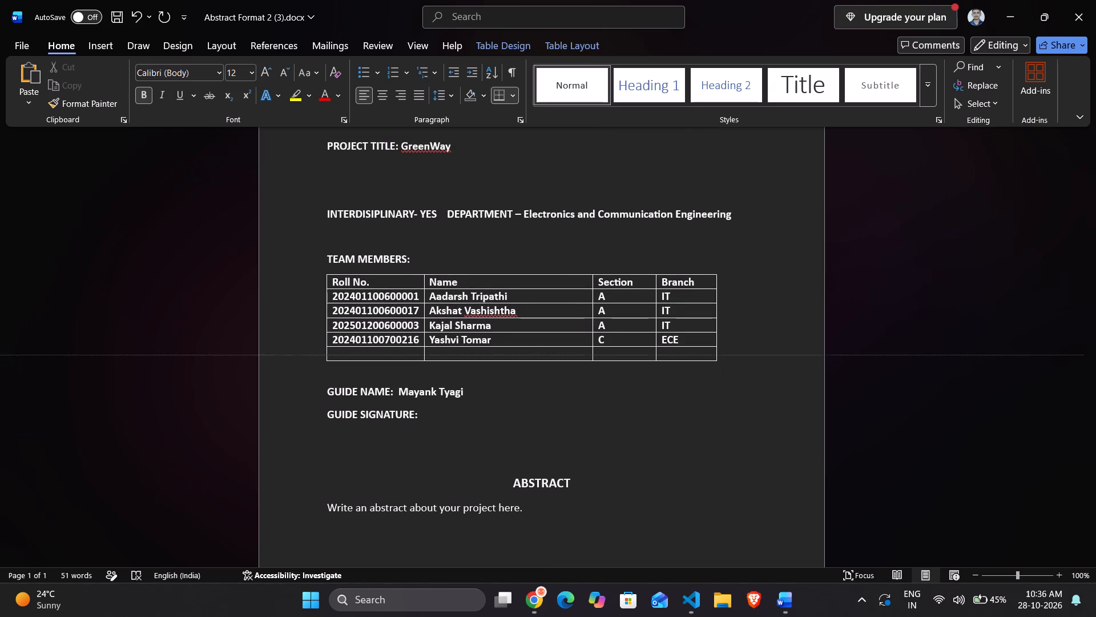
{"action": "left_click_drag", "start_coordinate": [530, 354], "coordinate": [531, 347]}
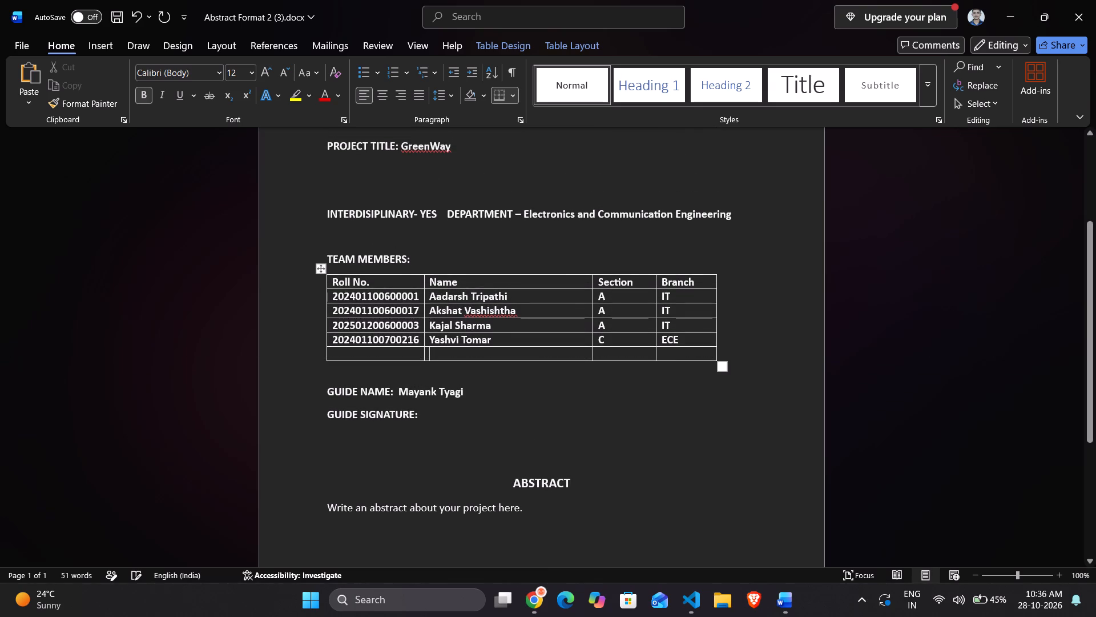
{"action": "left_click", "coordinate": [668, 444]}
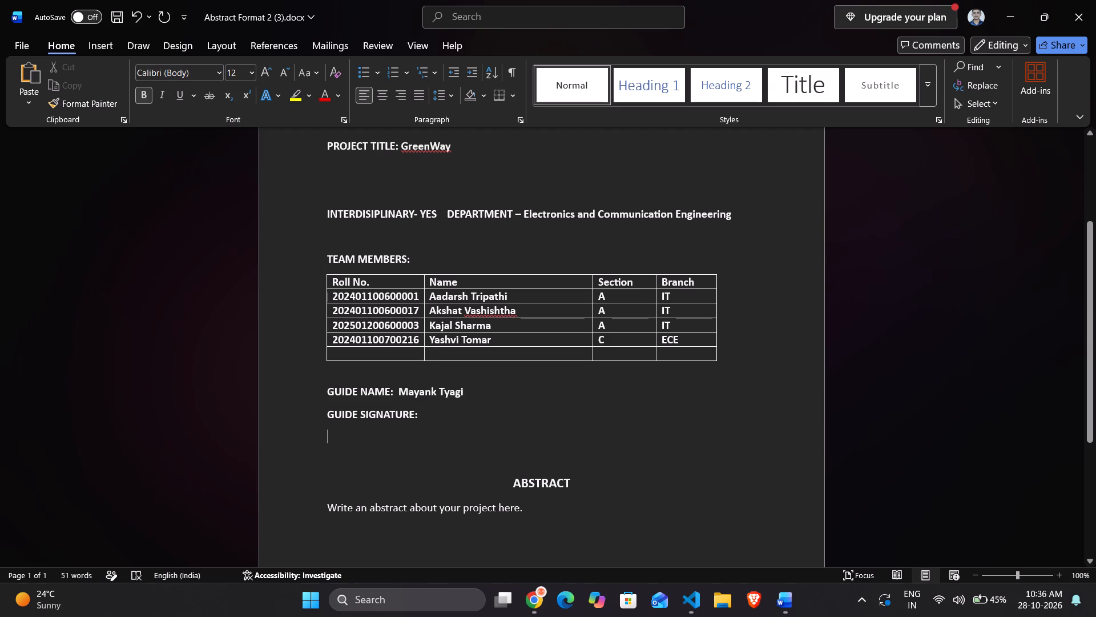
Add the second team member's flagged surname to the spelling dictionary.
{"action": "scroll", "coordinate": [668, 444], "scroll_direction": "up", "scroll_amount": 1}
{"action": "left_click", "coordinate": [486, 392]}
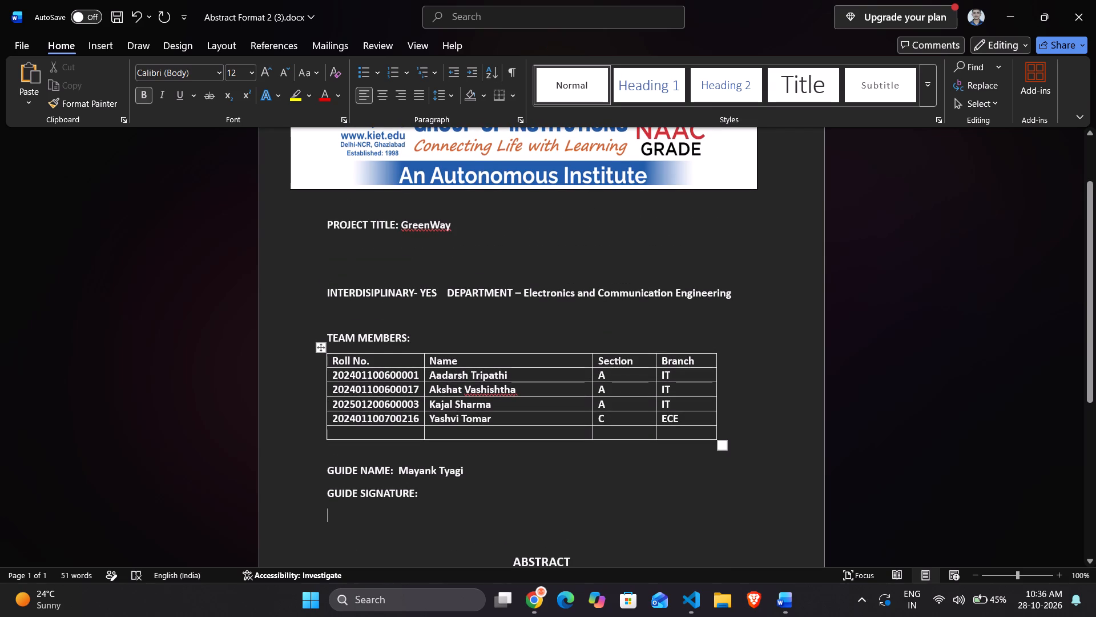
{"action": "right_click", "coordinate": [486, 392]}
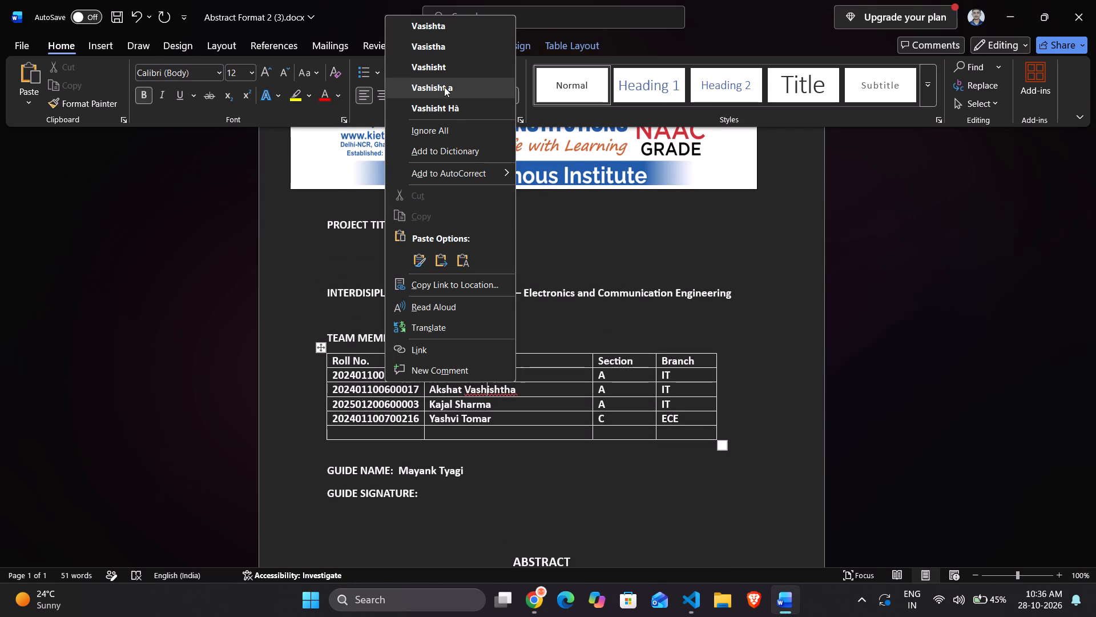
{"action": "left_click", "coordinate": [460, 146]}
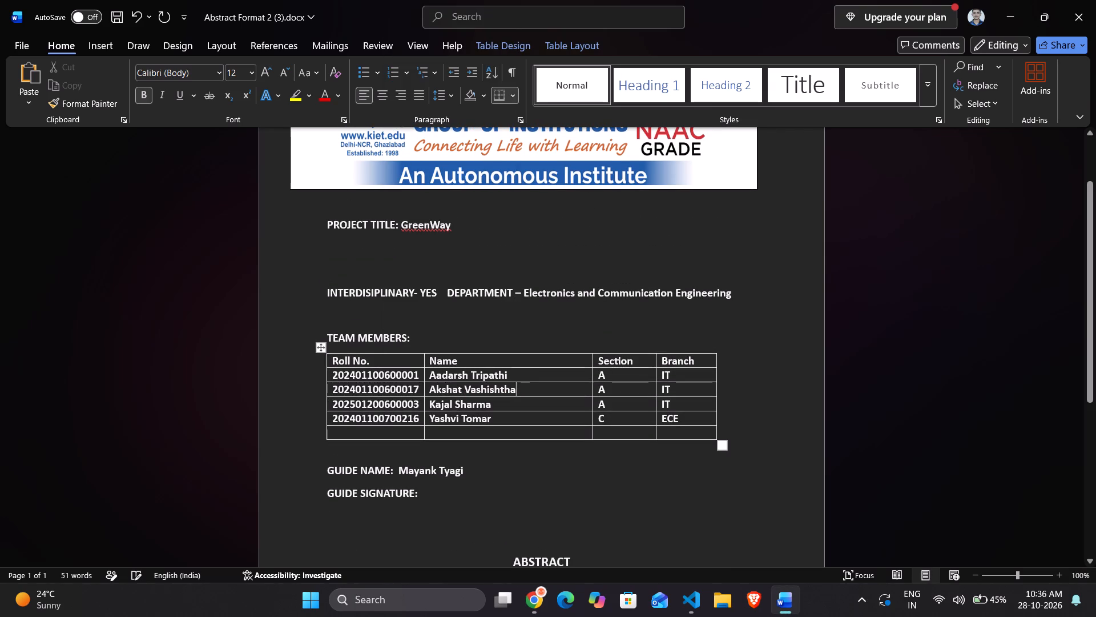
Add the flagged project title word GreenWay to the spelling dictionary.
{"action": "scroll", "coordinate": [519, 338], "scroll_direction": "up", "scroll_amount": 2}
{"action": "scroll", "coordinate": [519, 338], "scroll_direction": "down", "scroll_amount": 1}
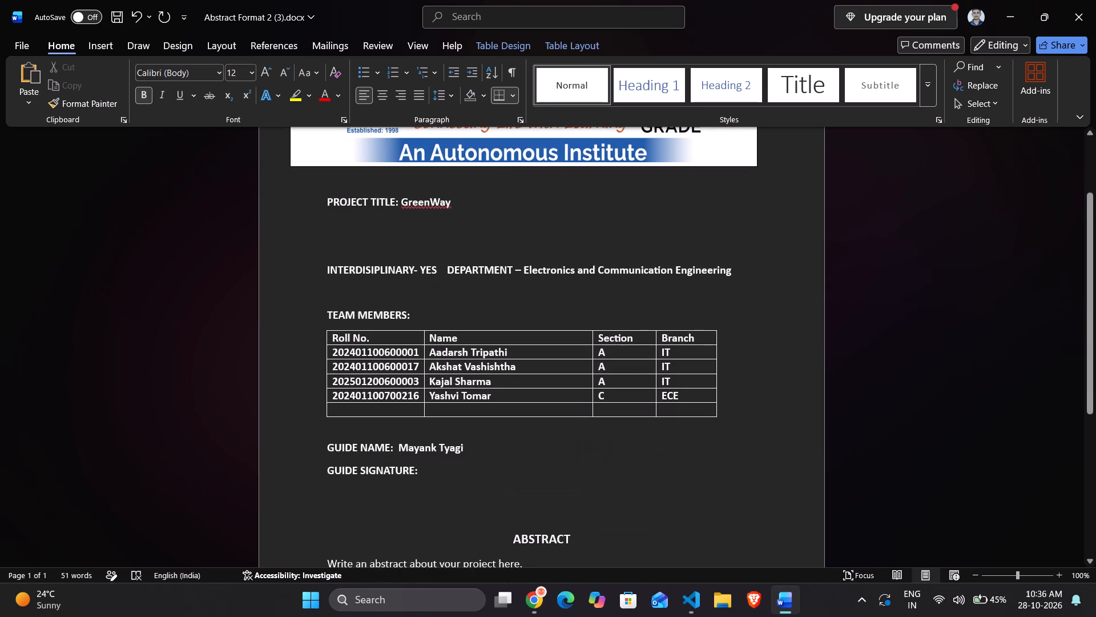
{"action": "scroll", "coordinate": [519, 338], "scroll_direction": "down", "scroll_amount": 4}
{"action": "scroll", "coordinate": [519, 338], "scroll_direction": "up", "scroll_amount": 1}
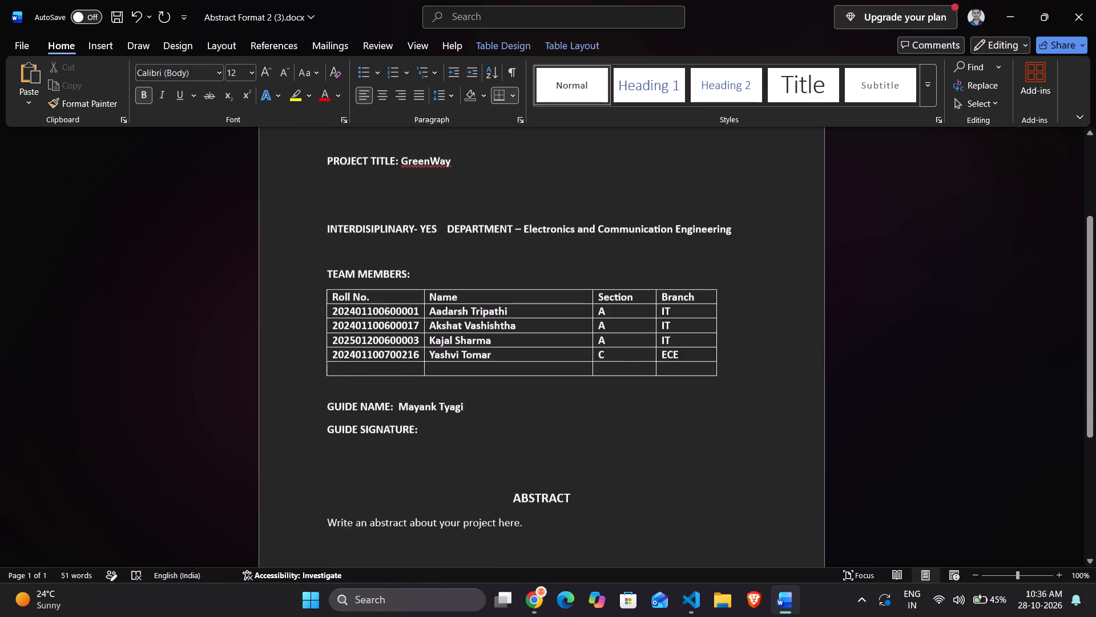
{"action": "scroll", "coordinate": [519, 338], "scroll_direction": "up", "scroll_amount": 1}
{"action": "left_click", "coordinate": [430, 198]}
{"action": "right_click", "coordinate": [430, 198]}
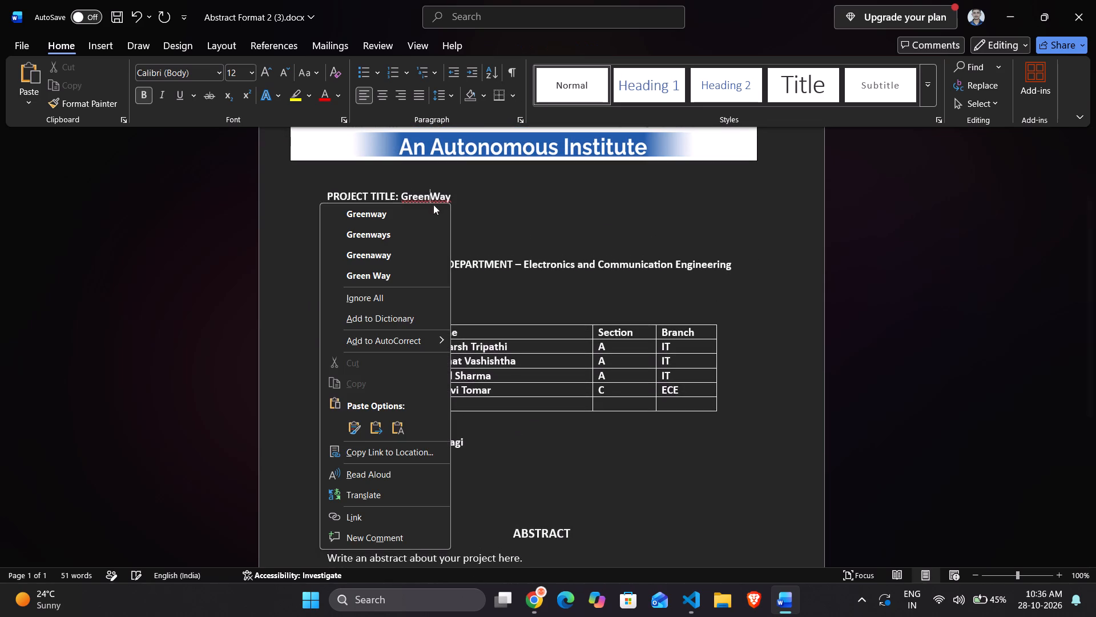
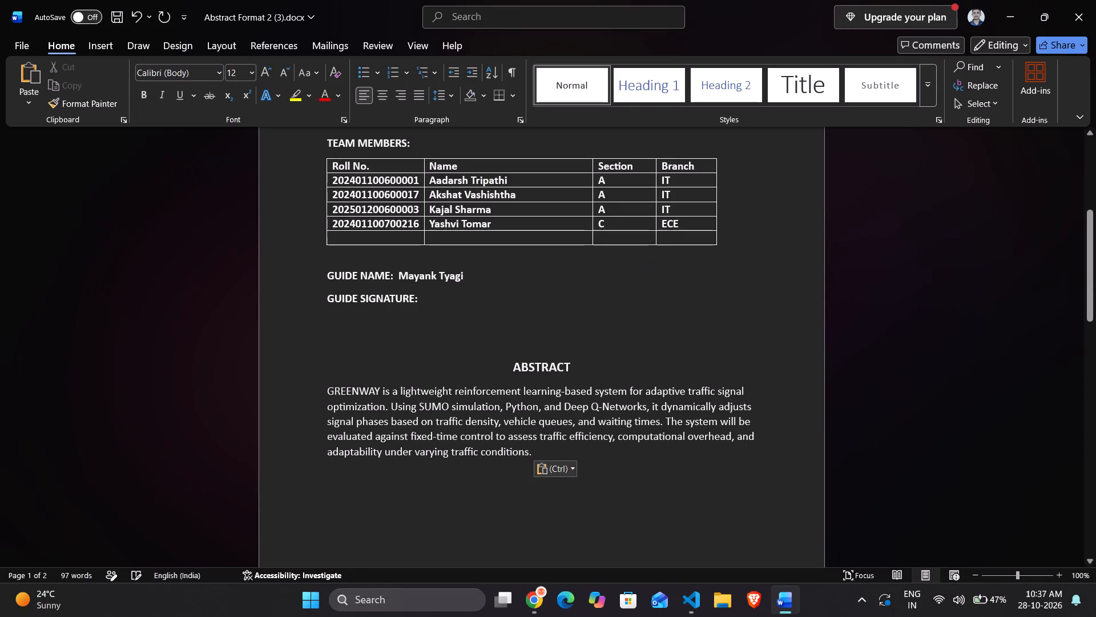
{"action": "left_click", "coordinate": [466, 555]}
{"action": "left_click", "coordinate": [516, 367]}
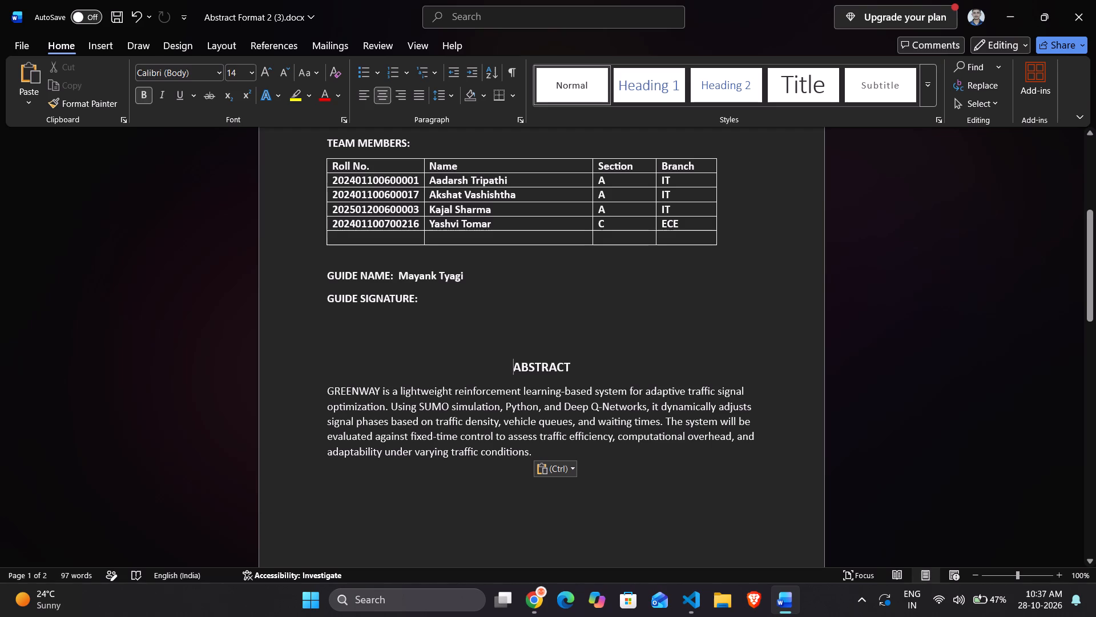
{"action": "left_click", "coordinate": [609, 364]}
Centre the "PROJECT TITLE: GreenWay" line below the KIET banner.
{"action": "scroll", "coordinate": [609, 364], "scroll_direction": "up", "scroll_amount": 3}
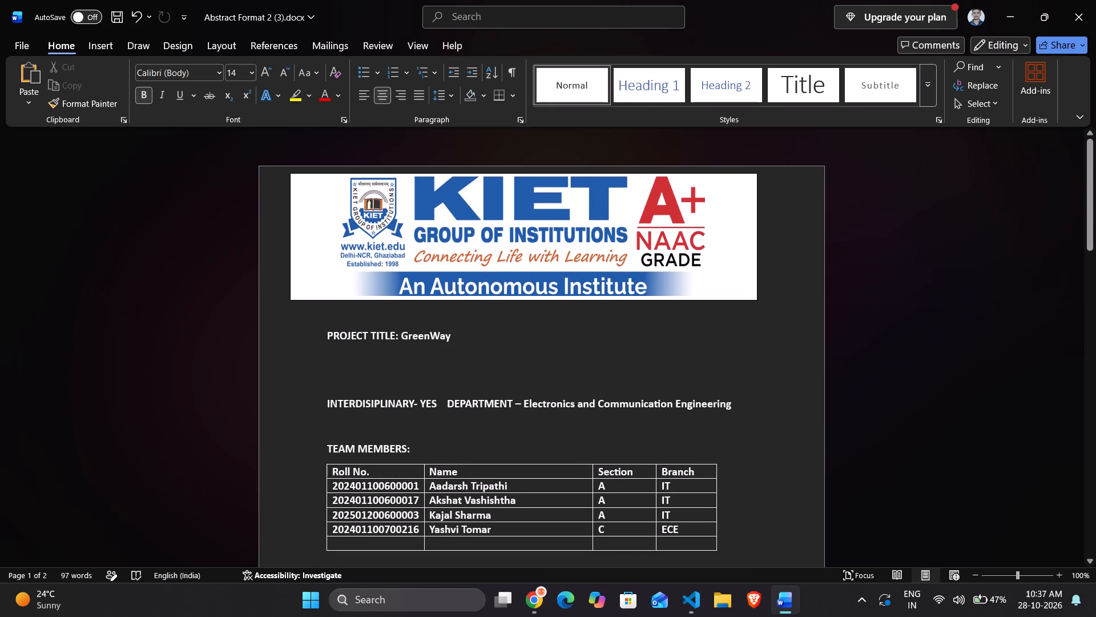
{"action": "left_click_drag", "start_coordinate": [332, 310], "coordinate": [346, 308]}
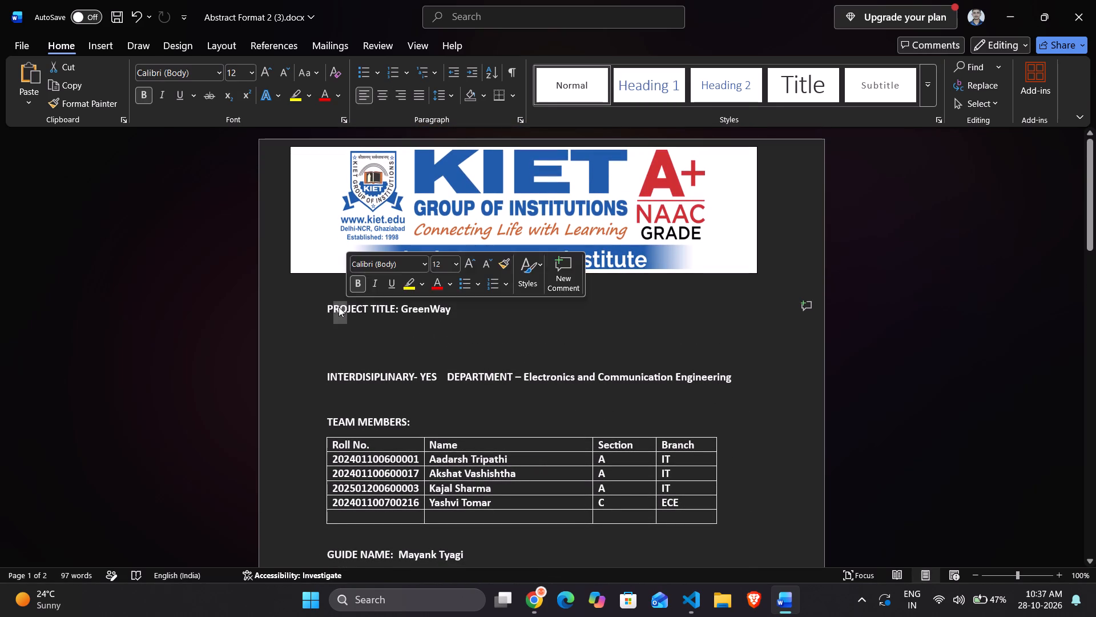
{"action": "left_click_drag", "start_coordinate": [329, 304], "coordinate": [456, 303]}
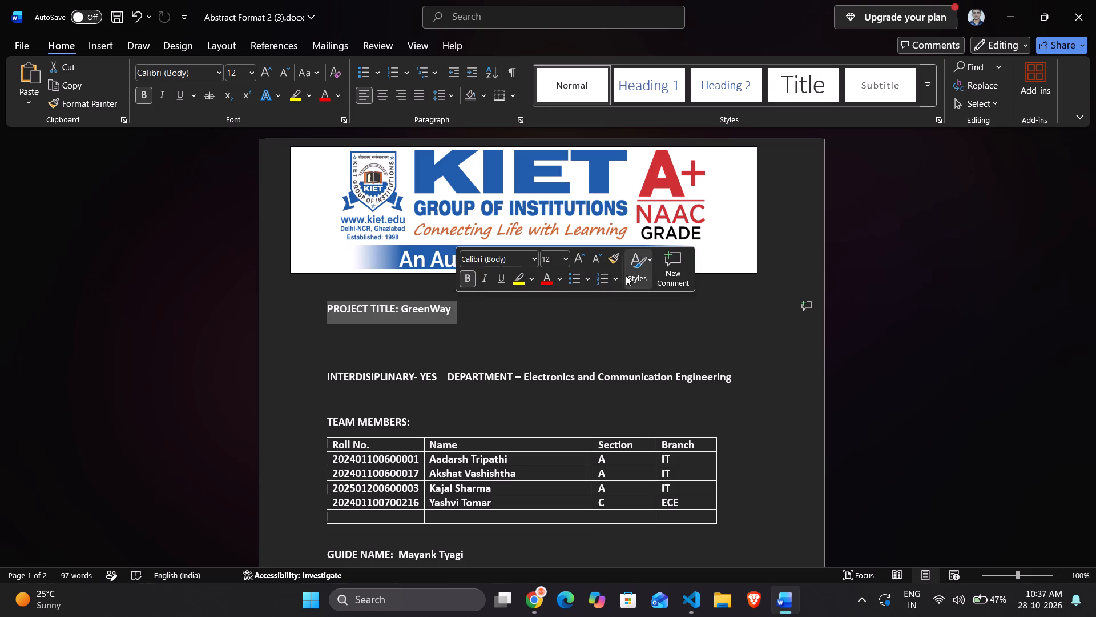
{"action": "left_click", "coordinate": [385, 93]}
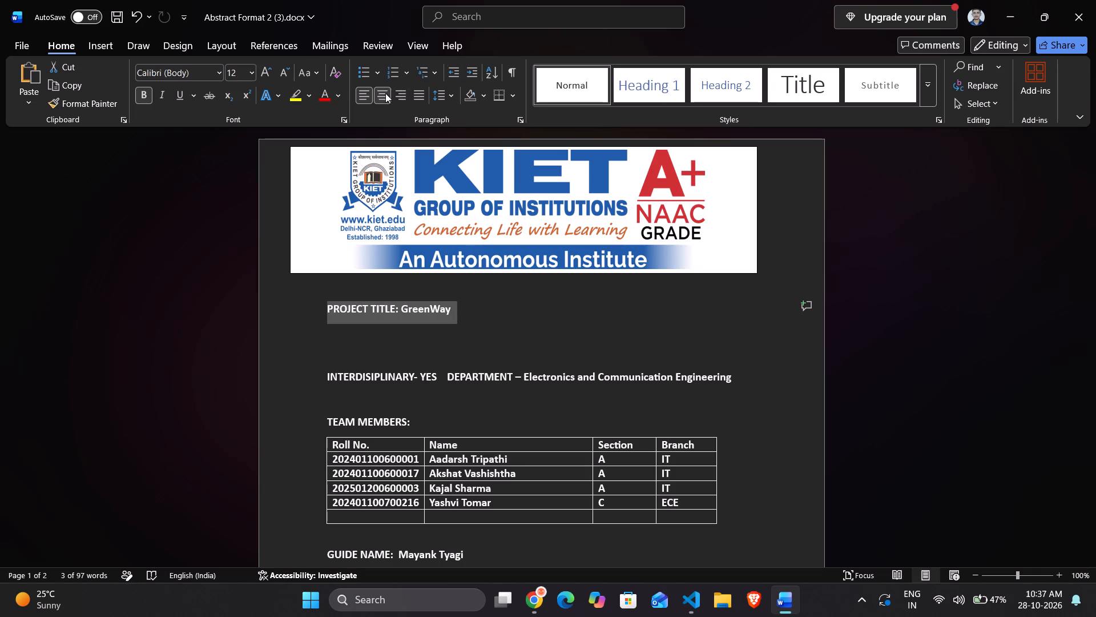
{"action": "left_click", "coordinate": [538, 336]}
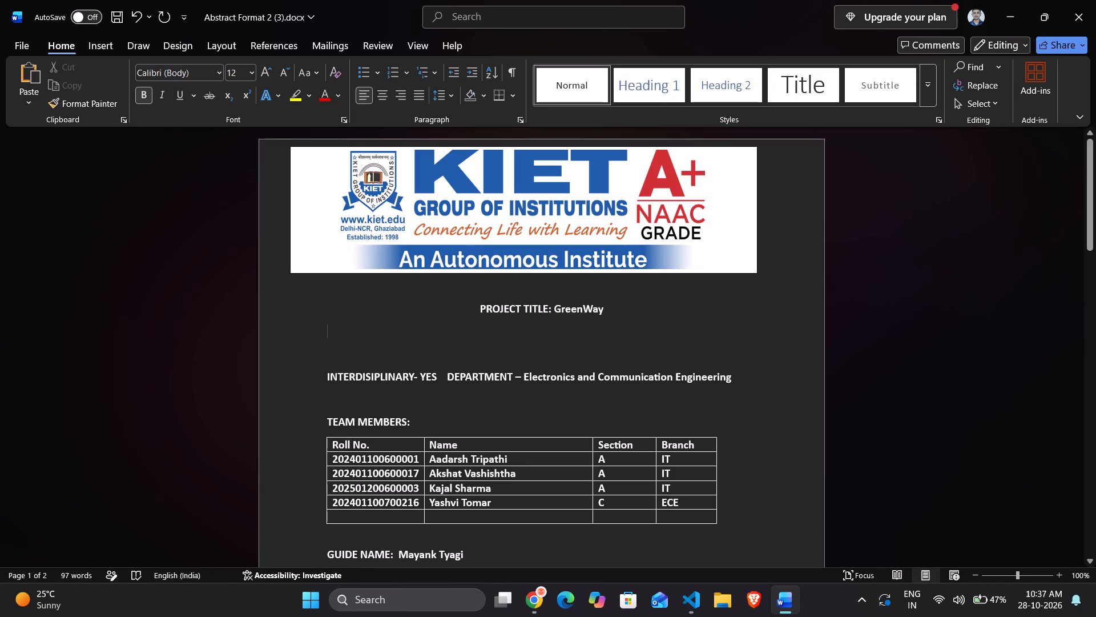
Colour the word "GreenWay" in the project title with the green theme colour and save the document.
{"action": "left_click_drag", "start_coordinate": [607, 308], "coordinate": [569, 308]}
{"action": "left_click_drag", "start_coordinate": [569, 308], "coordinate": [552, 308]}
{"action": "left_click", "coordinate": [658, 290]}
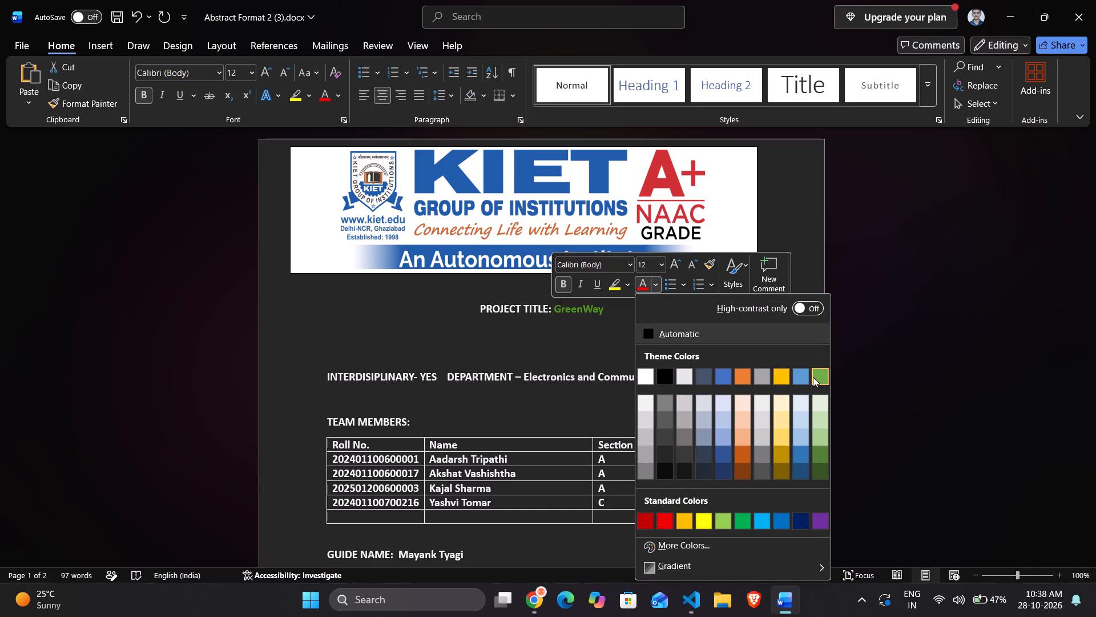
{"action": "left_click", "coordinate": [813, 377]}
{"action": "left_click", "coordinate": [622, 330]}
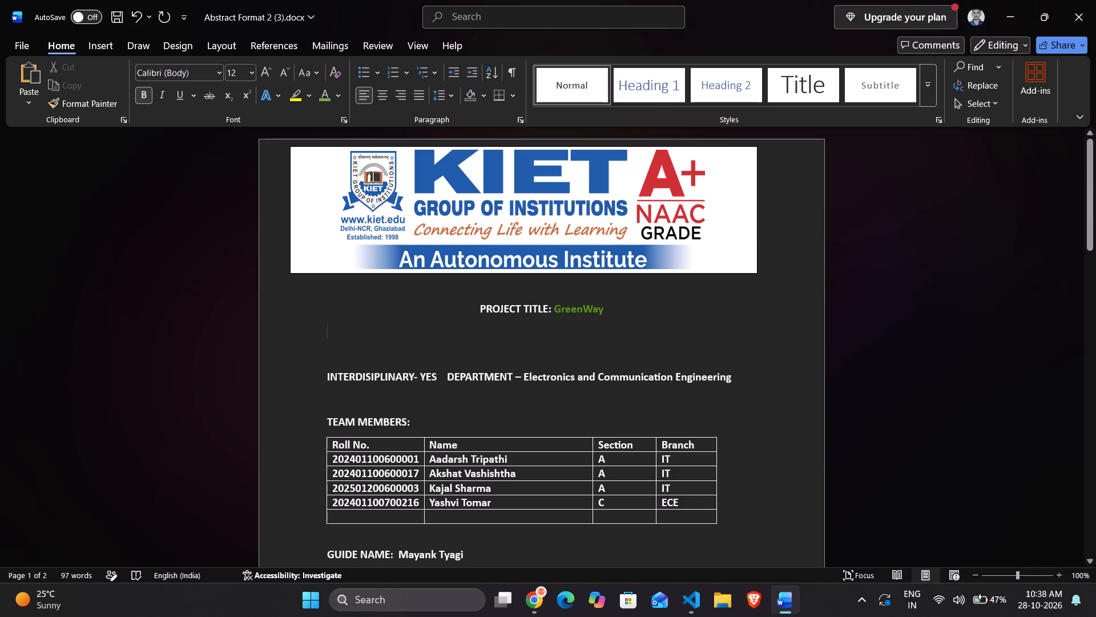
{"action": "key", "text": "ctrl+s"}
Move the "DEPARTMENT – Electronics and Communication Engineering" text onto its own line below "INTERDISIPLINARY- YES".
{"action": "scroll", "coordinate": [612, 350], "scroll_direction": "down", "scroll_amount": 2}
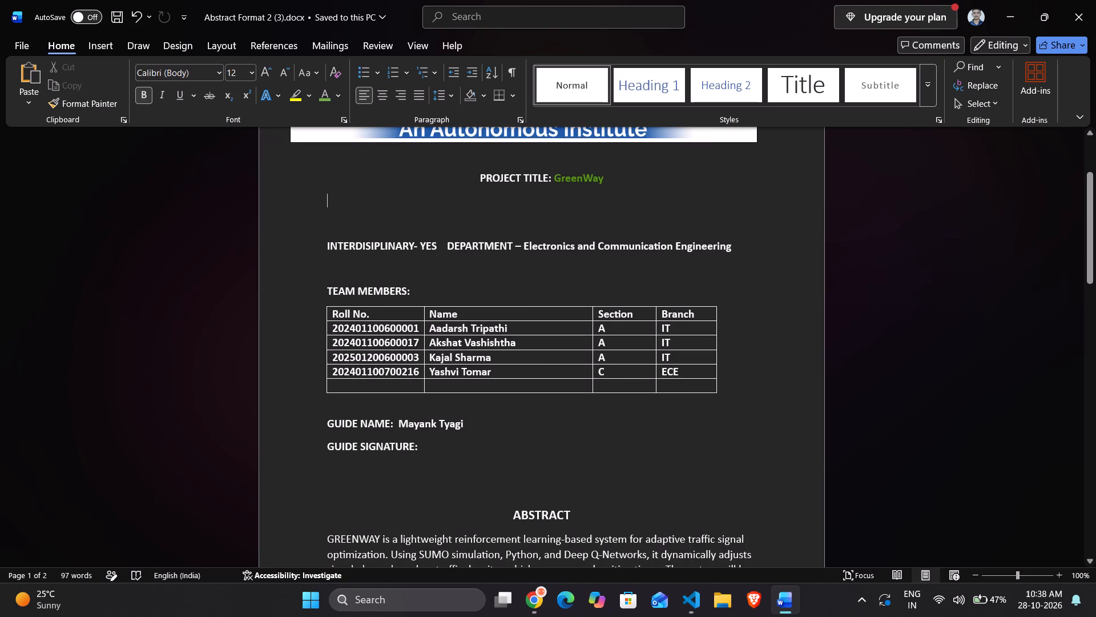
{"action": "left_click", "coordinate": [448, 244]}
{"action": "key", "text": "Return"}
Delete the trailing empty paragraphs after the abstract to remove the blank second page.
{"action": "key", "text": "Down"}
{"action": "key", "text": "Down"}
{"action": "key", "text": "Down"}
{"action": "key", "text": "Down"}
{"action": "key", "text": "Down"}
{"action": "key", "text": "Down"}
{"action": "key", "text": "Down"}
{"action": "key", "text": "Down"}
{"action": "key", "text": "Down"}
{"action": "key", "text": "Down"}
{"action": "key", "text": "Down"}
{"action": "key", "text": "Down"}
{"action": "key", "text": "Down"}
{"action": "key", "text": "Down"}
{"action": "key", "text": "Down"}
{"action": "key", "text": "Down"}
{"action": "key", "text": "Down"}
{"action": "key", "text": "Down"}
{"action": "key", "text": "Down"}
{"action": "key", "text": "Down"}
{"action": "key", "text": "Down"}
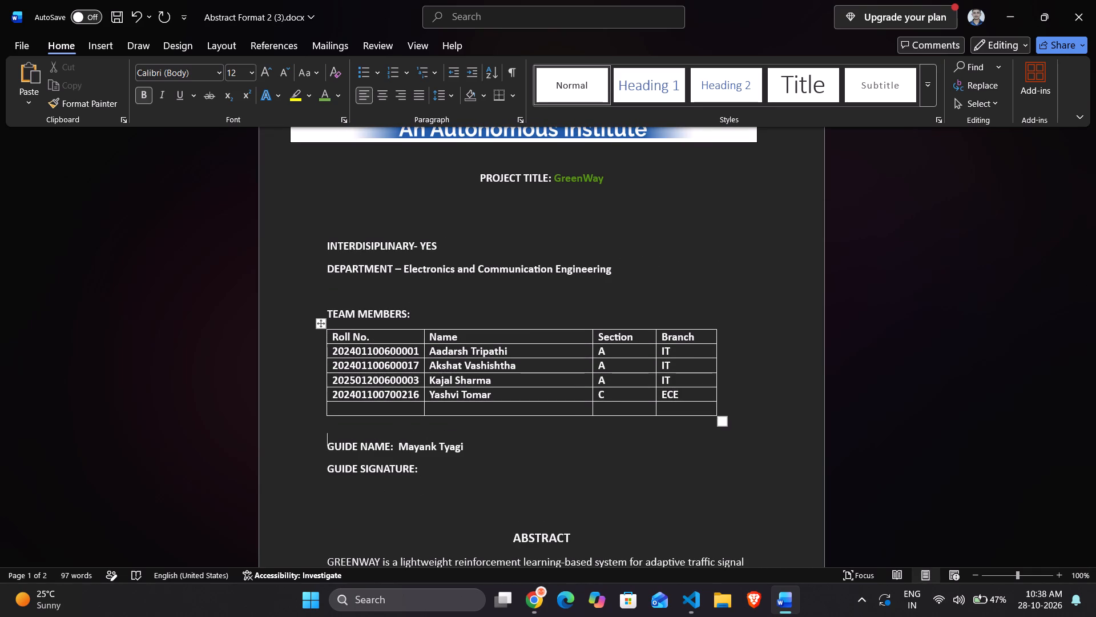
{"action": "key", "text": "BackSpace"}
{"action": "key", "text": "BackSpace"}
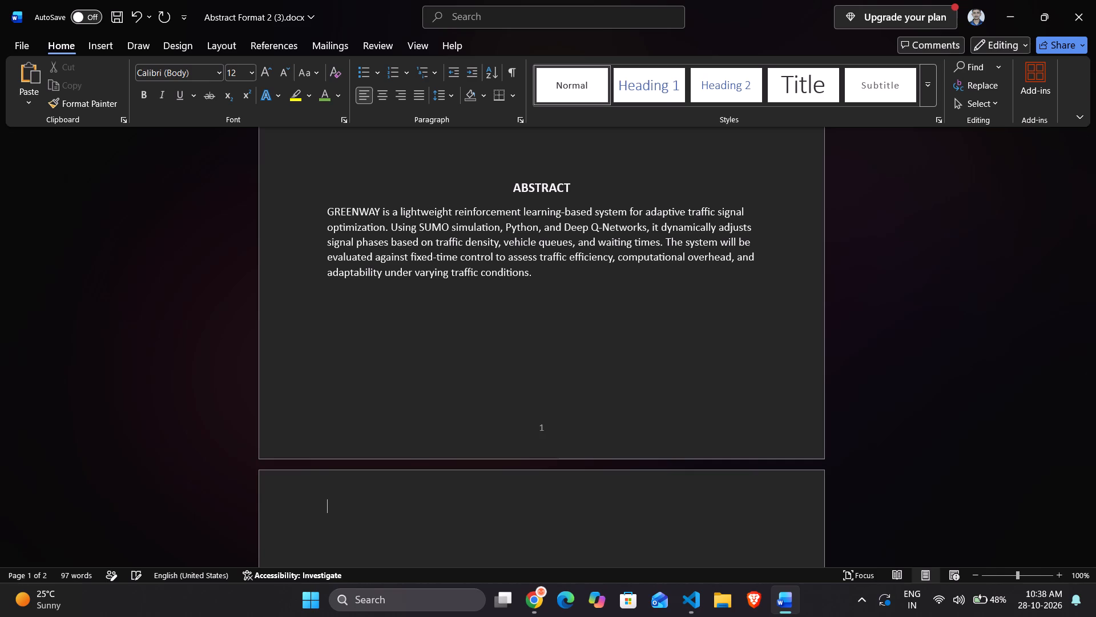
{"action": "key", "text": "BackSpace"}
{"action": "key", "text": "BackSpace"}
{"action": "key", "text": "Down"}
{"action": "key", "text": "Down"}
Review the document's layout from the abstract paragraph up to the KIET banner and project title.
{"action": "key", "text": "Up"}
{"action": "key", "text": "Up"}
{"action": "key", "text": "Up"}
{"action": "key", "text": "Up"}
{"action": "key", "text": "Up"}
{"action": "key", "text": "Up"}
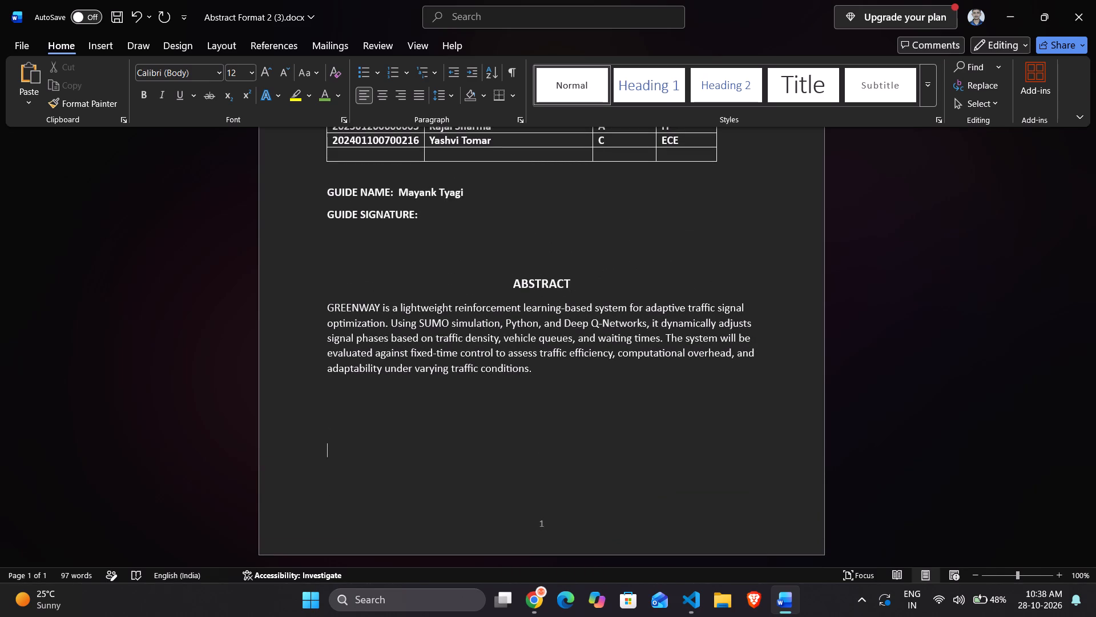
{"action": "key", "text": "Up"}
{"action": "key", "text": "Up"}
{"action": "key", "text": "Up"}
{"action": "key", "text": "Up"}
{"action": "key", "text": "Up"}
{"action": "key", "text": "Up"}
{"action": "key", "text": "Up"}
{"action": "key", "text": "Up"}
{"action": "key", "text": "Up"}
{"action": "key", "text": "Up"}
{"action": "key", "text": "Up"}
{"action": "key", "text": "Up"}
{"action": "key", "text": "Up"}
{"action": "key", "text": "Up"}
{"action": "key", "text": "Up"}
{"action": "key", "text": "Up"}
{"action": "key", "text": "Up"}
{"action": "key", "text": "Up"}
{"action": "key", "text": "Up"}
{"action": "key", "text": "Up"}
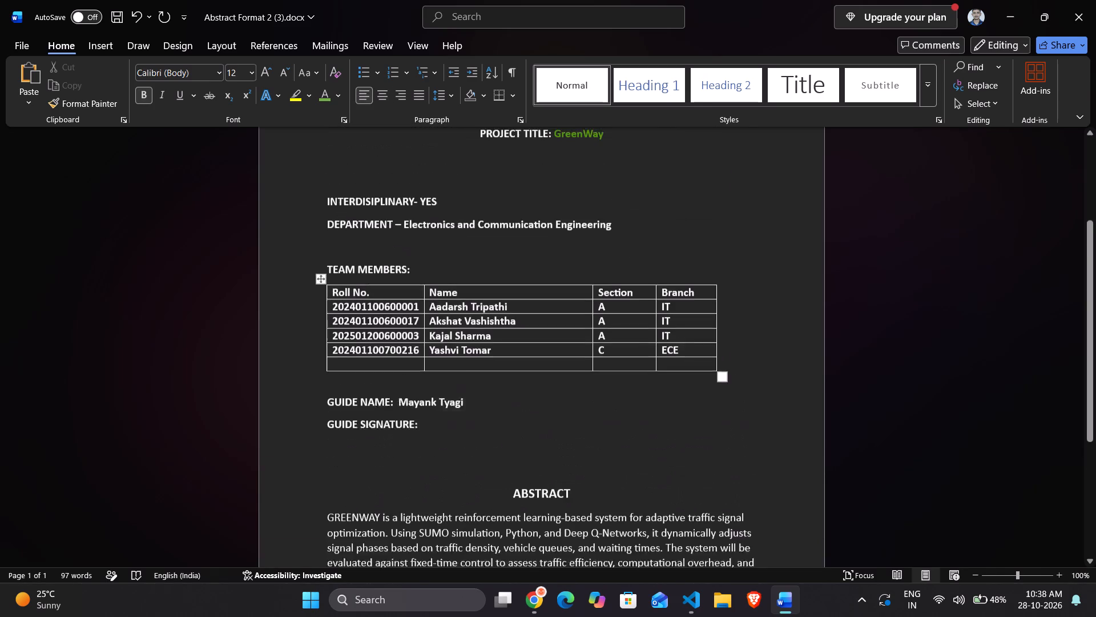
{"action": "key", "text": "Up"}
{"action": "key", "text": "Up"}
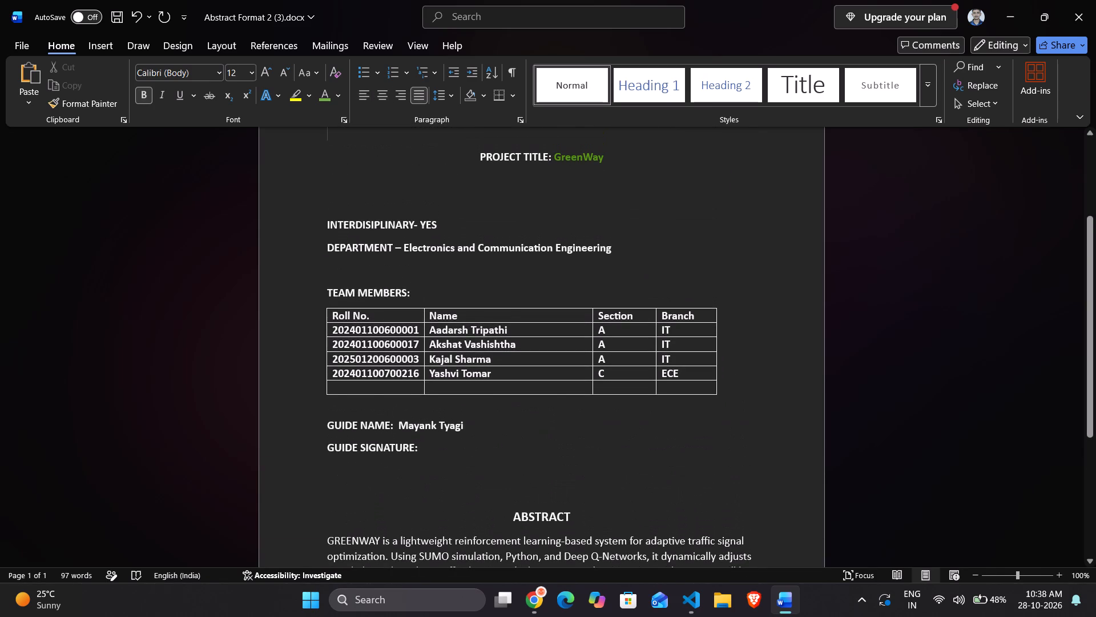
{"action": "scroll", "coordinate": [546, 293], "scroll_direction": "up", "scroll_amount": 2}
{"action": "scroll", "coordinate": [546, 293], "scroll_direction": "down", "scroll_amount": 4}
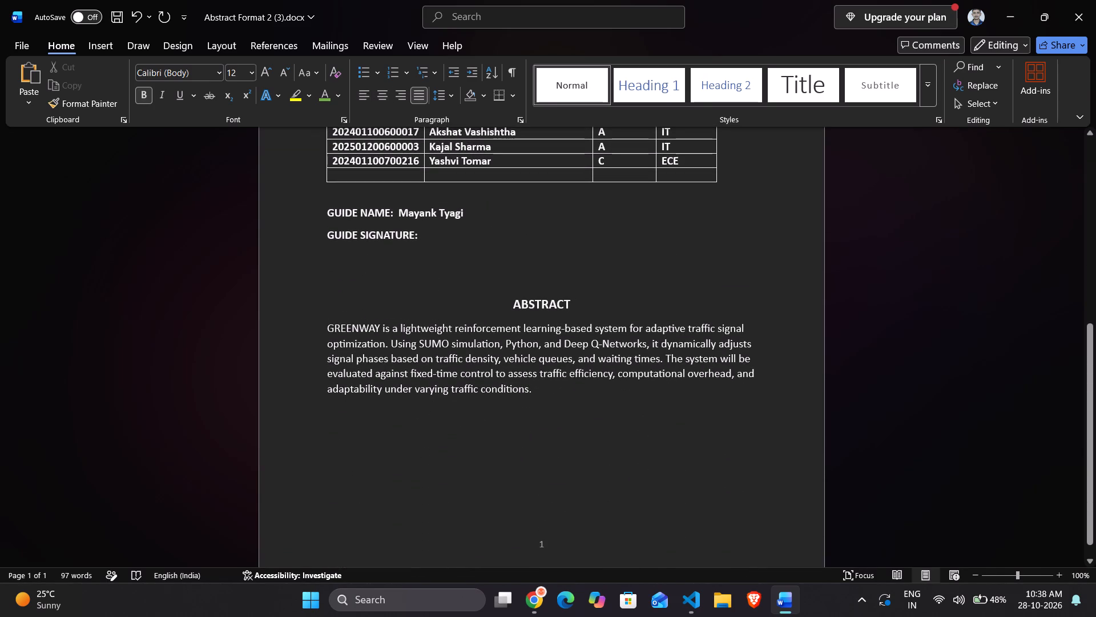
{"action": "scroll", "coordinate": [546, 293], "scroll_direction": "down", "scroll_amount": 1}
{"action": "scroll", "coordinate": [546, 293], "scroll_direction": "up", "scroll_amount": 4}
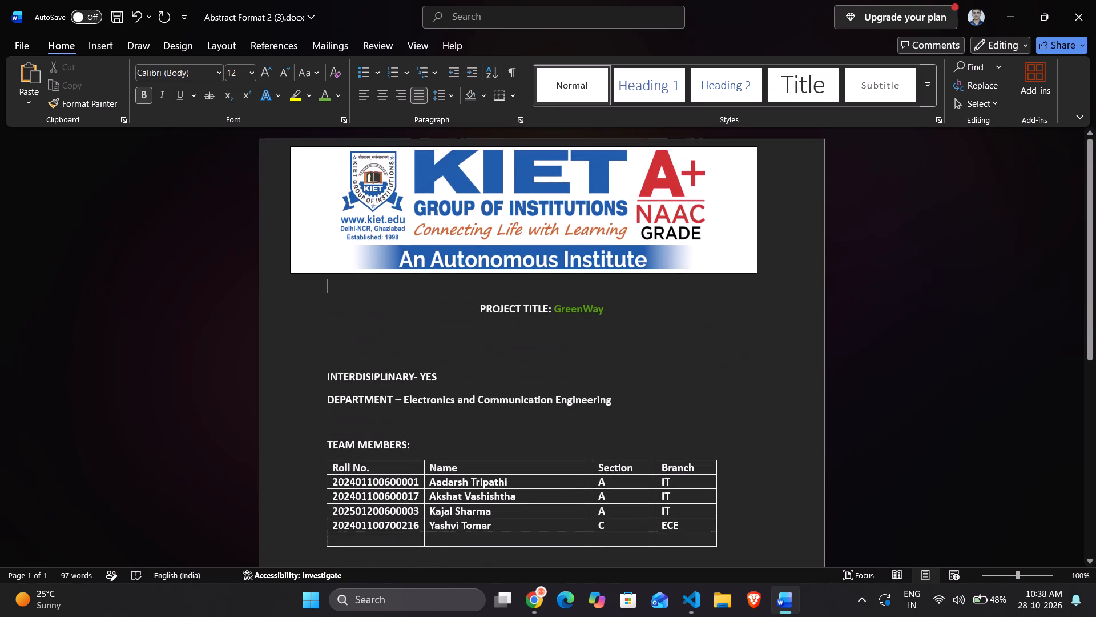
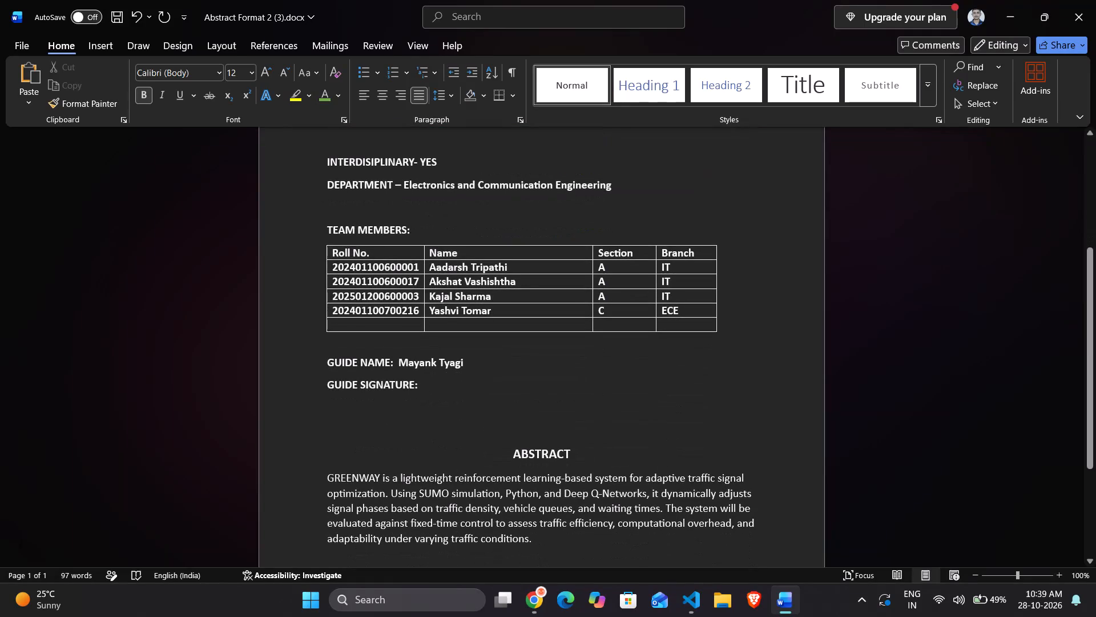
Target the empty last row of the team members table by placing the cursor in its Name cell.
{"action": "left_click", "coordinate": [524, 331]}
{"action": "triple_click", "coordinate": [524, 331]}
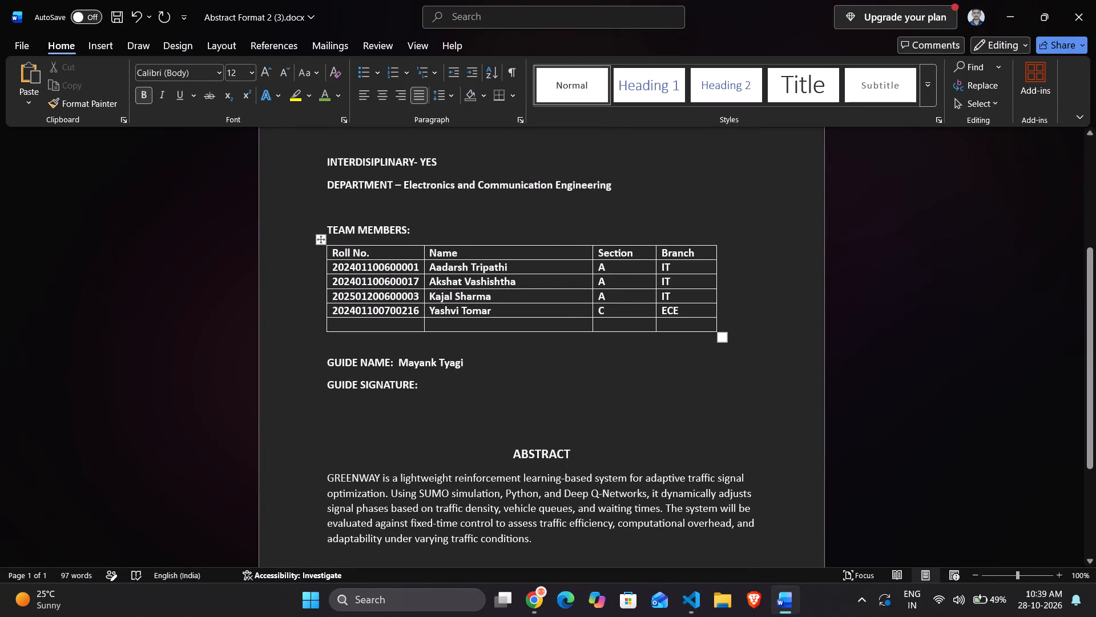
{"action": "left_click", "coordinate": [524, 331]}
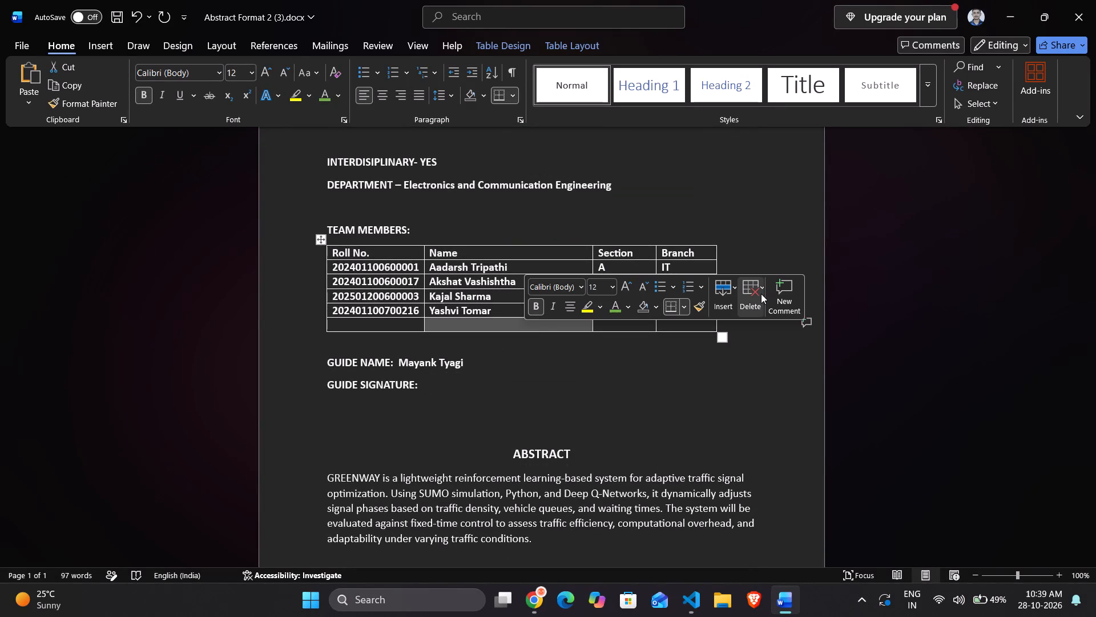
{"action": "left_click", "coordinate": [623, 332]}
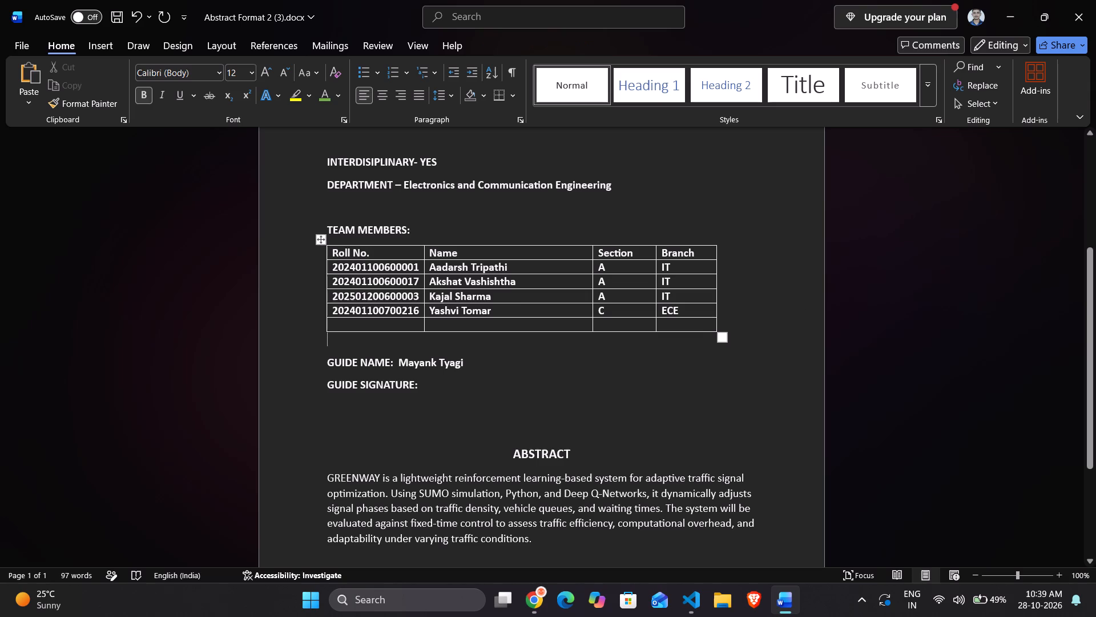
{"action": "left_click", "coordinate": [559, 320]}
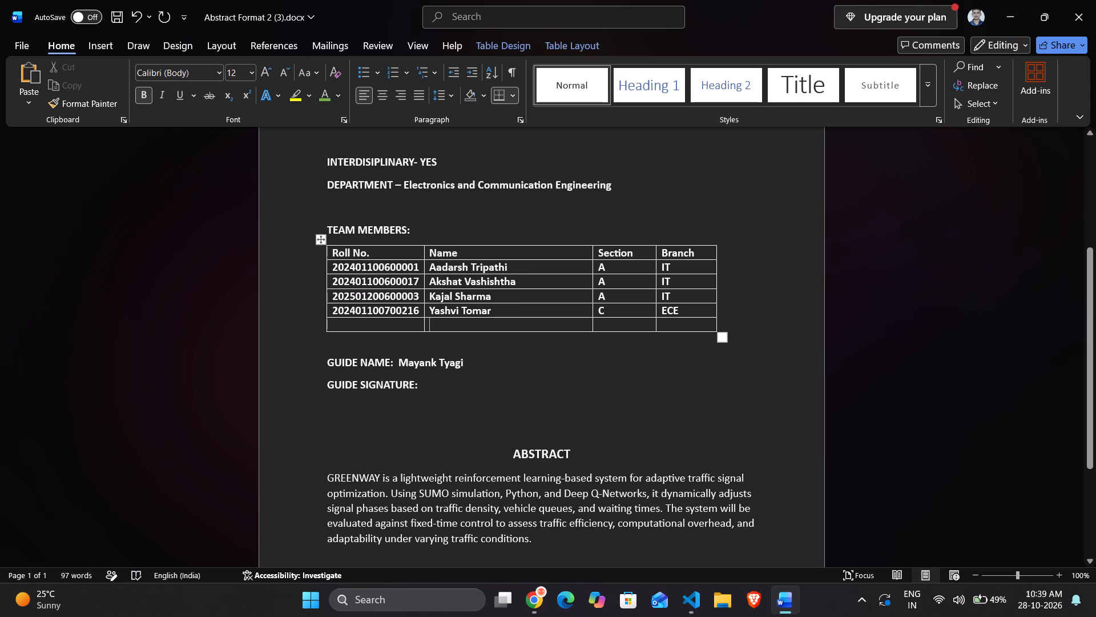
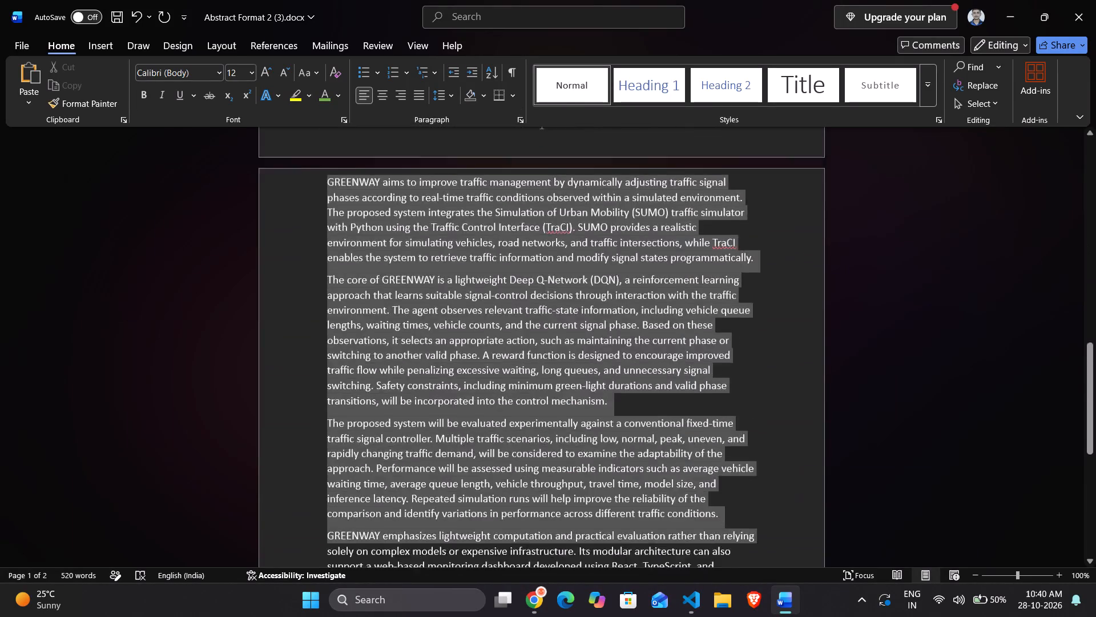
{"action": "left_click_drag", "start_coordinate": [780, 616], "coordinate": [780, 616]}
{"action": "key", "text": "BackSpace"}
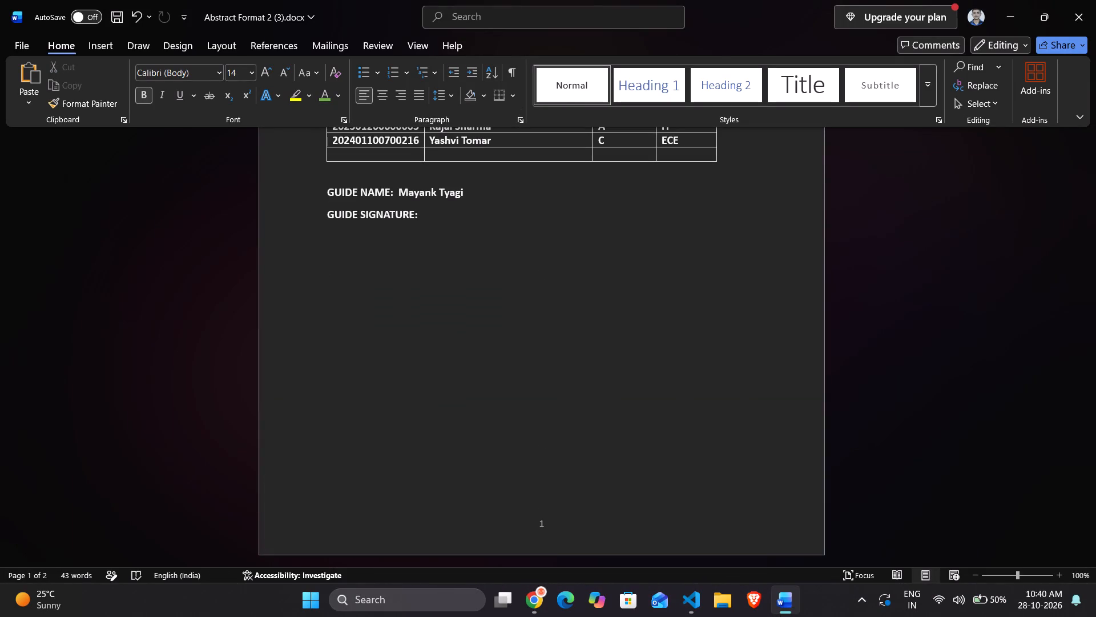
{"action": "key", "text": "ctrl+v"}
Look through the pasted abstract across both pages to check its length and layout.
{"action": "scroll", "coordinate": [780, 616], "scroll_direction": "down", "scroll_amount": 5}
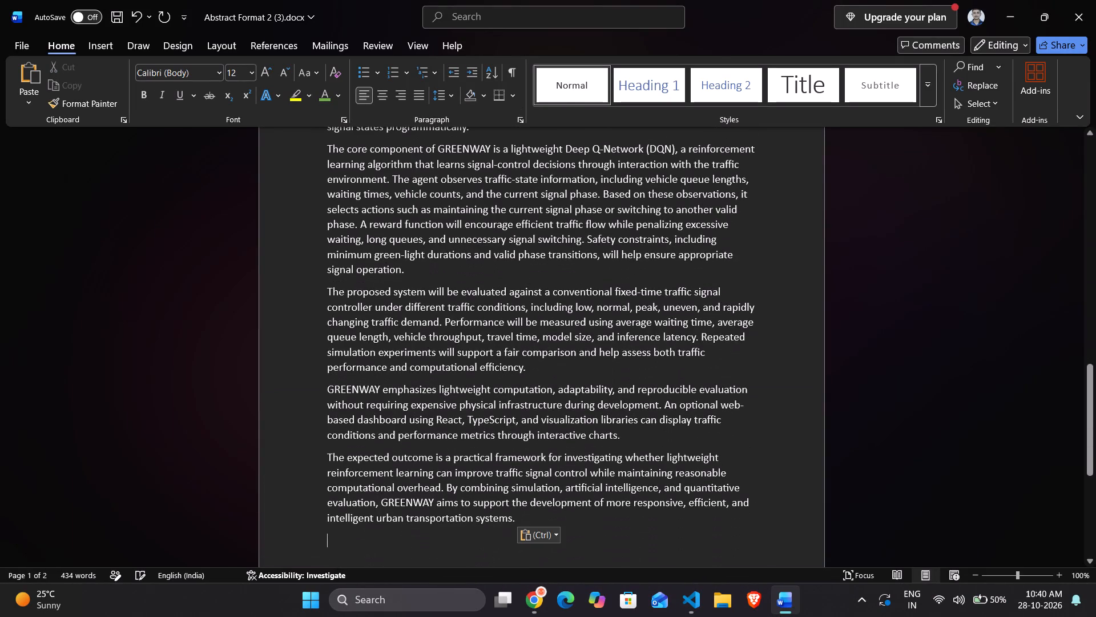
{"action": "scroll", "coordinate": [636, 470], "scroll_direction": "down", "scroll_amount": 5}
{"action": "scroll", "coordinate": [636, 470], "scroll_direction": "up", "scroll_amount": 4}
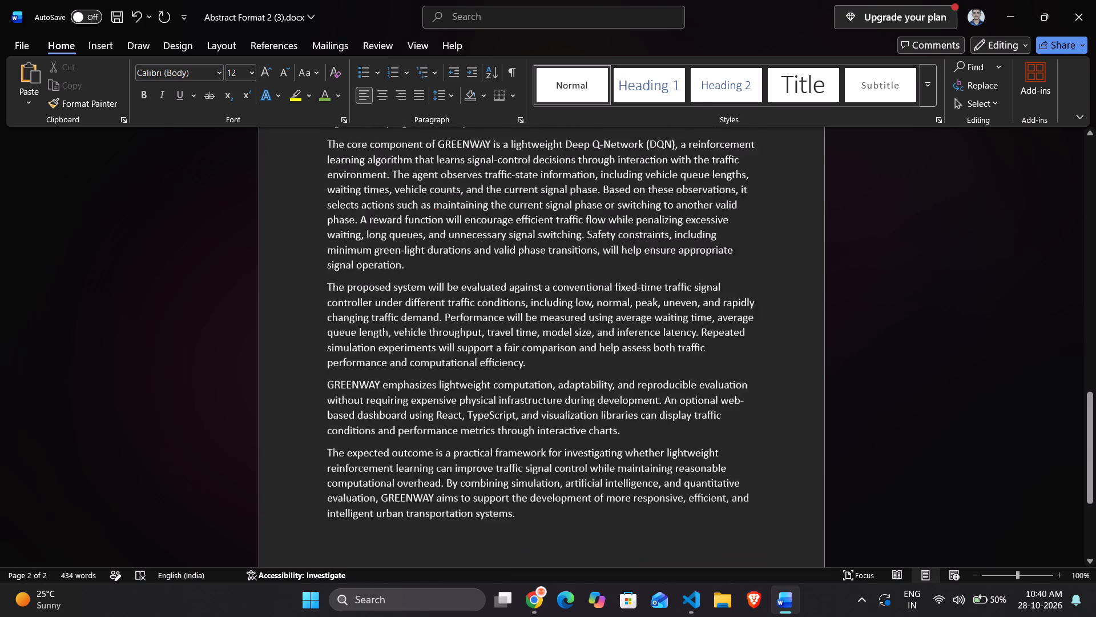
{"action": "scroll", "coordinate": [636, 470], "scroll_direction": "up", "scroll_amount": 4}
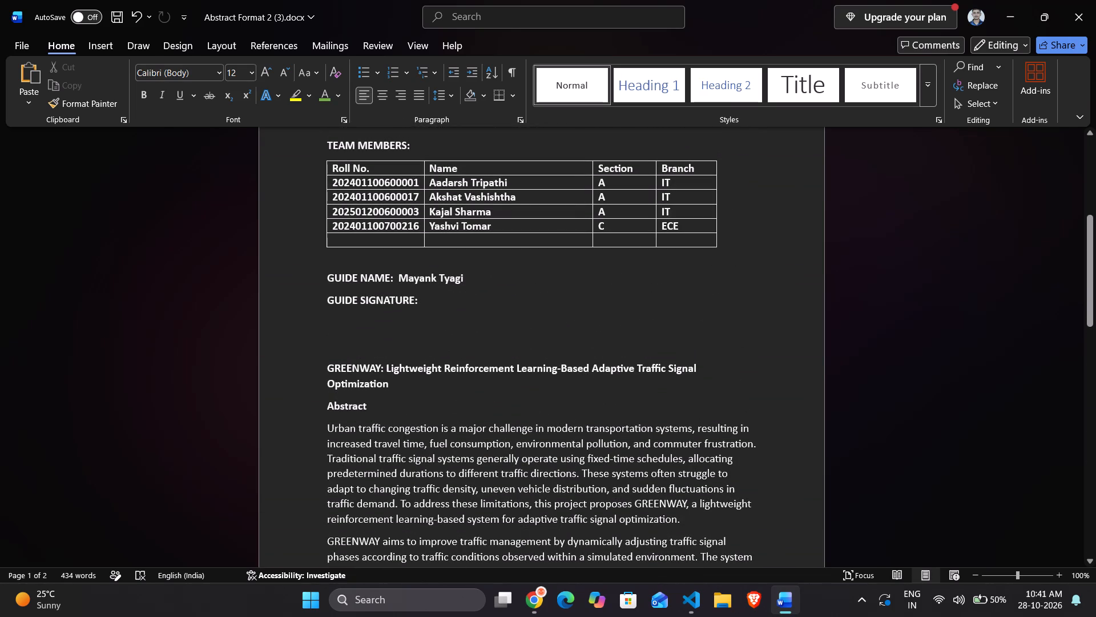
{"action": "scroll", "coordinate": [407, 271], "scroll_direction": "down", "scroll_amount": 1}
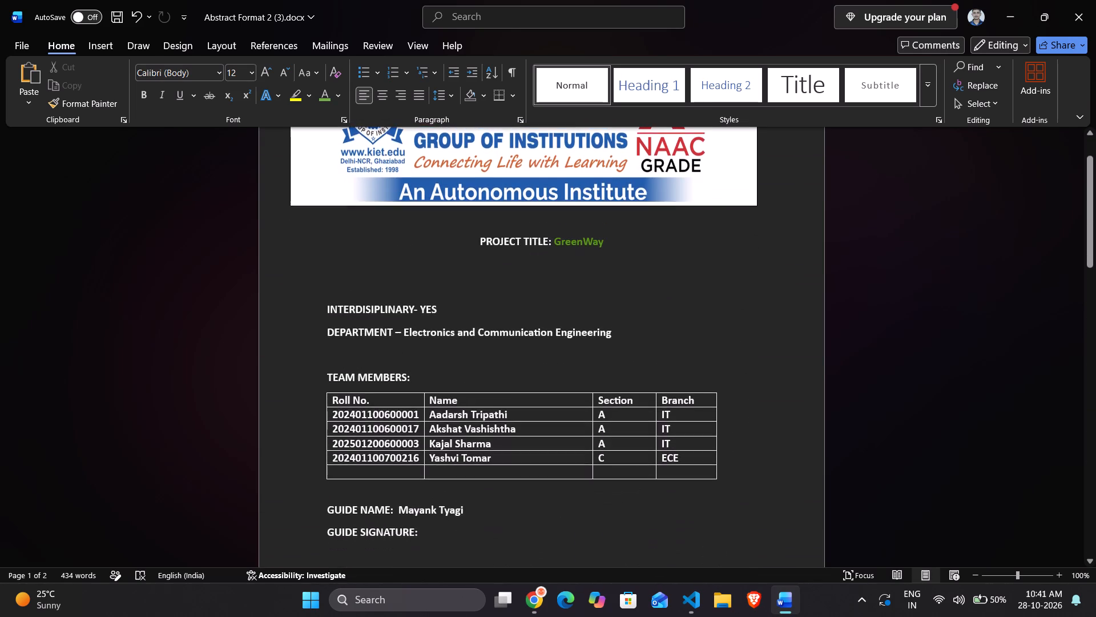
{"action": "scroll", "coordinate": [407, 271], "scroll_direction": "down", "scroll_amount": 1}
Insert a blank line between the GREENWAY title and the "Abstract" heading.
{"action": "scroll", "coordinate": [407, 271], "scroll_direction": "up", "scroll_amount": 1}
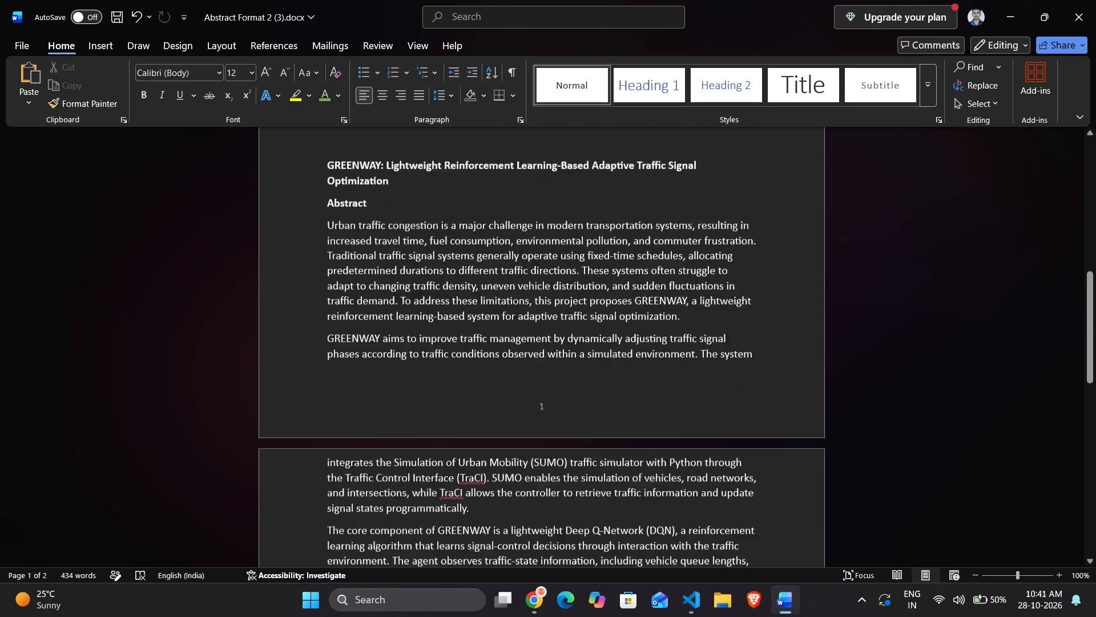
{"action": "scroll", "coordinate": [407, 271], "scroll_direction": "up", "scroll_amount": 2}
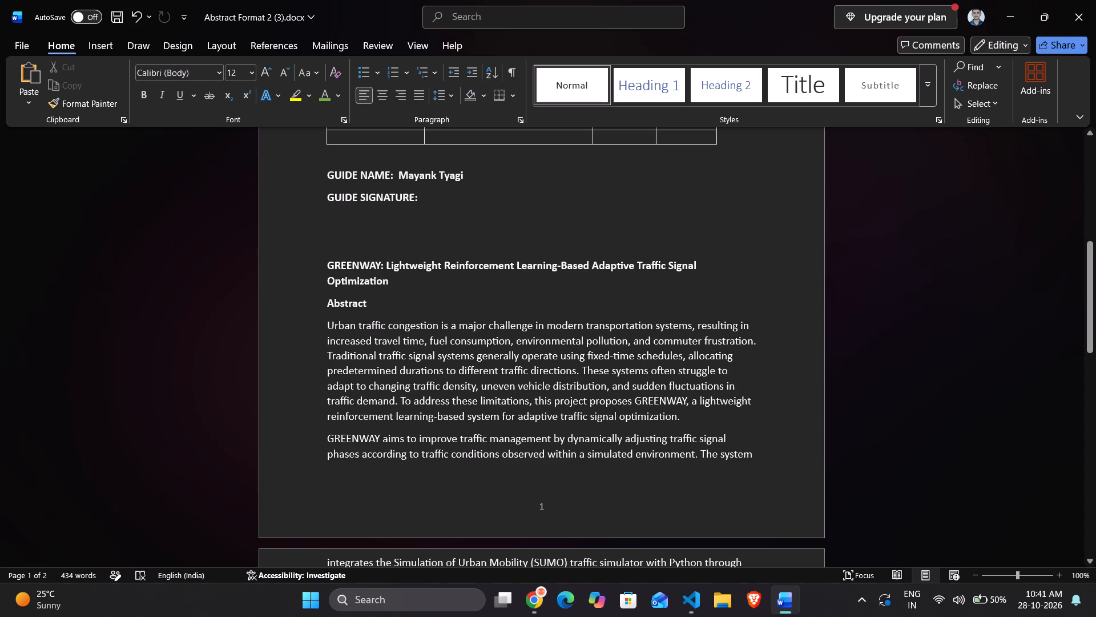
{"action": "left_click", "coordinate": [328, 299]}
{"action": "key", "text": "Return"}
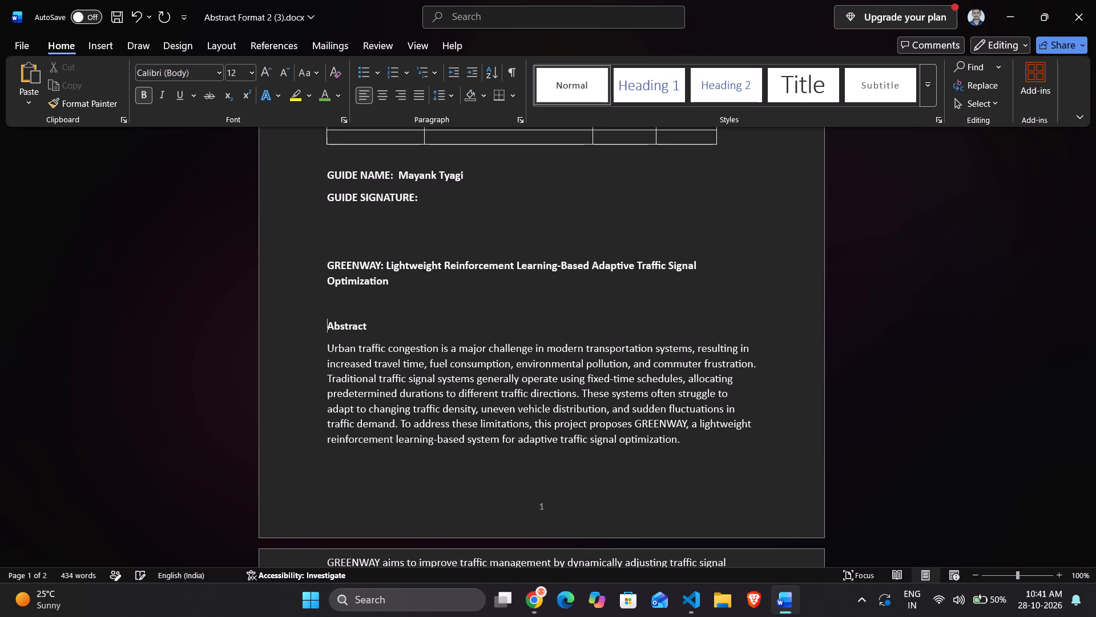
Insert two blank lines before the paragraph beginning "GREENWAY aims to improve traffic management".
{"action": "scroll", "coordinate": [328, 299], "scroll_direction": "down", "scroll_amount": 4}
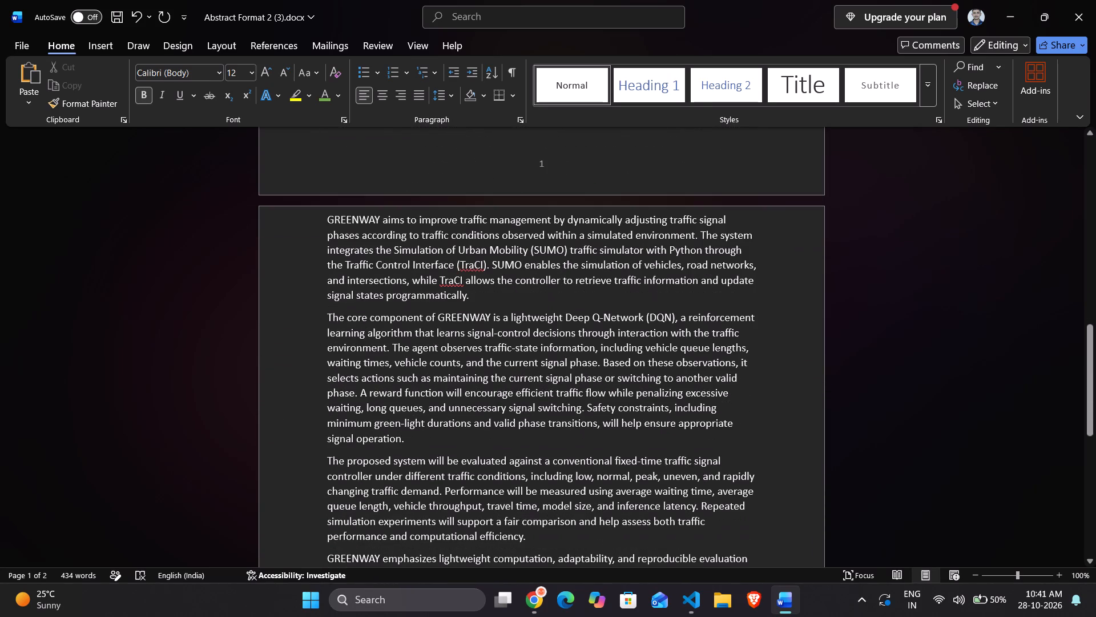
{"action": "left_click", "coordinate": [331, 219]}
{"action": "key", "text": "Left"}
{"action": "key", "text": "Return"}
{"action": "scroll", "coordinate": [331, 219], "scroll_direction": "down", "scroll_amount": 8}
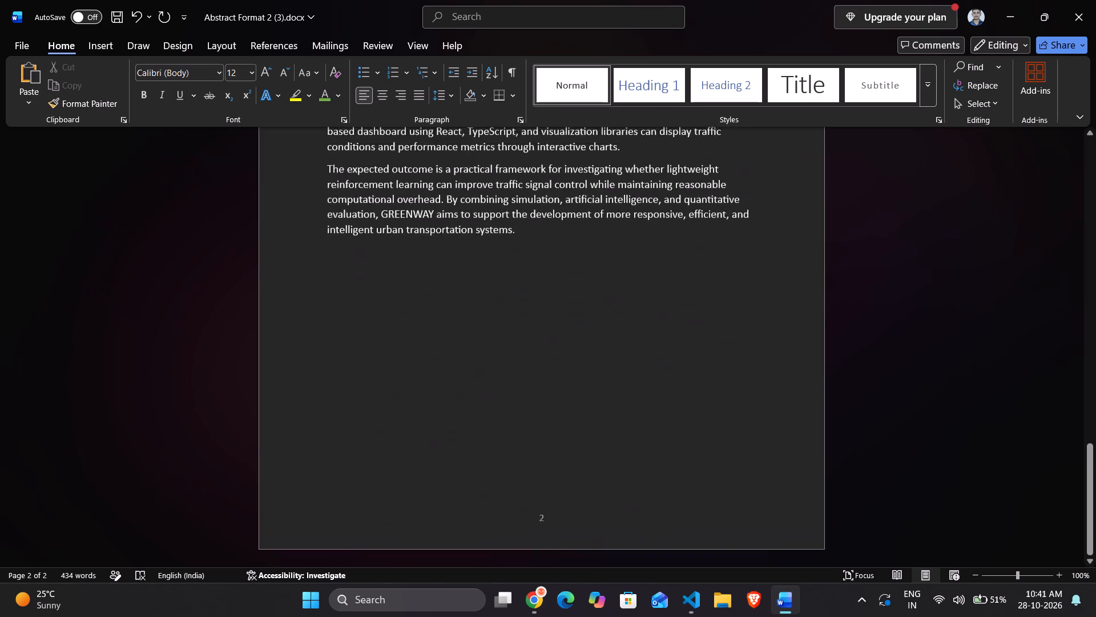
{"action": "scroll", "coordinate": [331, 219], "scroll_direction": "up", "scroll_amount": 5}
{"action": "scroll", "coordinate": [331, 219], "scroll_direction": "down", "scroll_amount": 2}
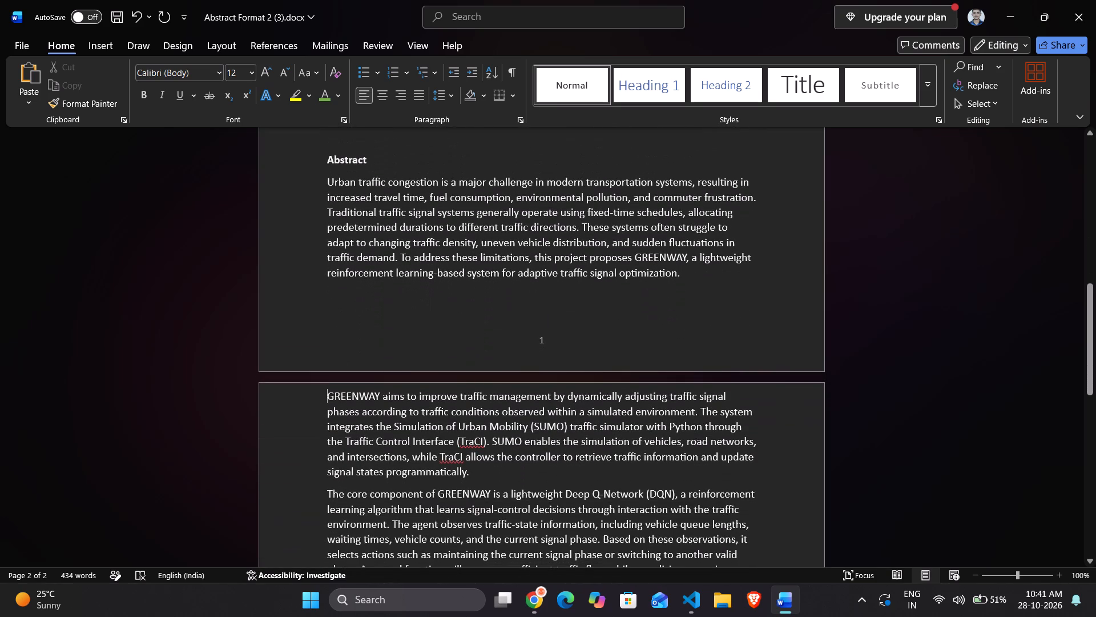
{"action": "key", "text": "Return"}
Review the whole document, from the KIET banner to the closing abstract paragraph, for spacing and page layout.
{"action": "scroll", "coordinate": [331, 219], "scroll_direction": "down", "scroll_amount": 7}
{"action": "scroll", "coordinate": [331, 219], "scroll_direction": "up", "scroll_amount": 2}
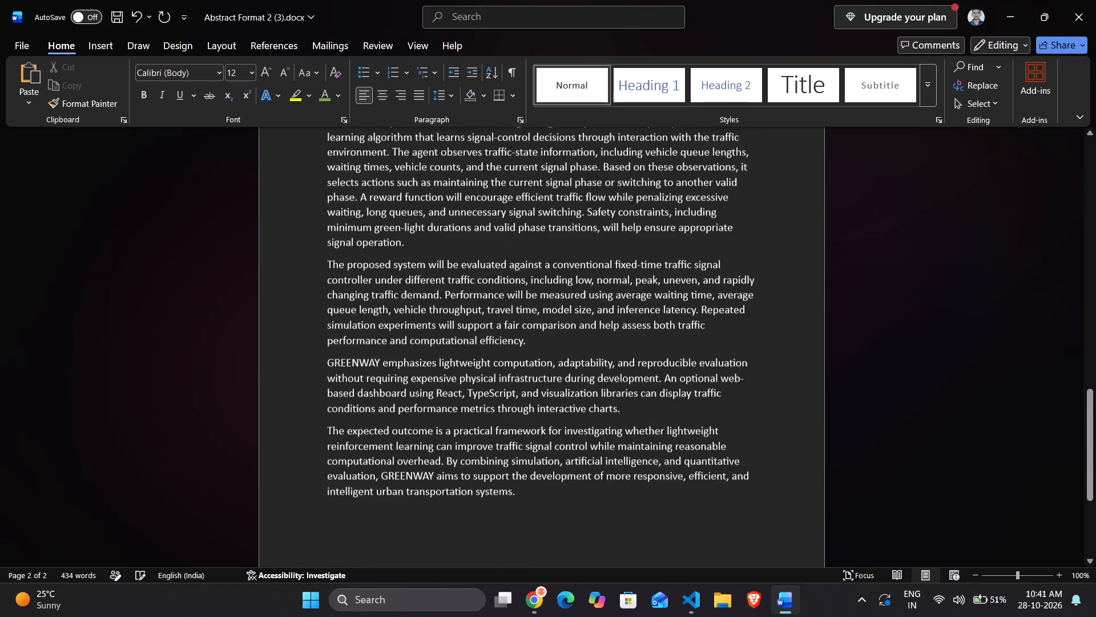
{"action": "scroll", "coordinate": [331, 219], "scroll_direction": "up", "scroll_amount": 6}
{"action": "scroll", "coordinate": [331, 219], "scroll_direction": "down", "scroll_amount": 2}
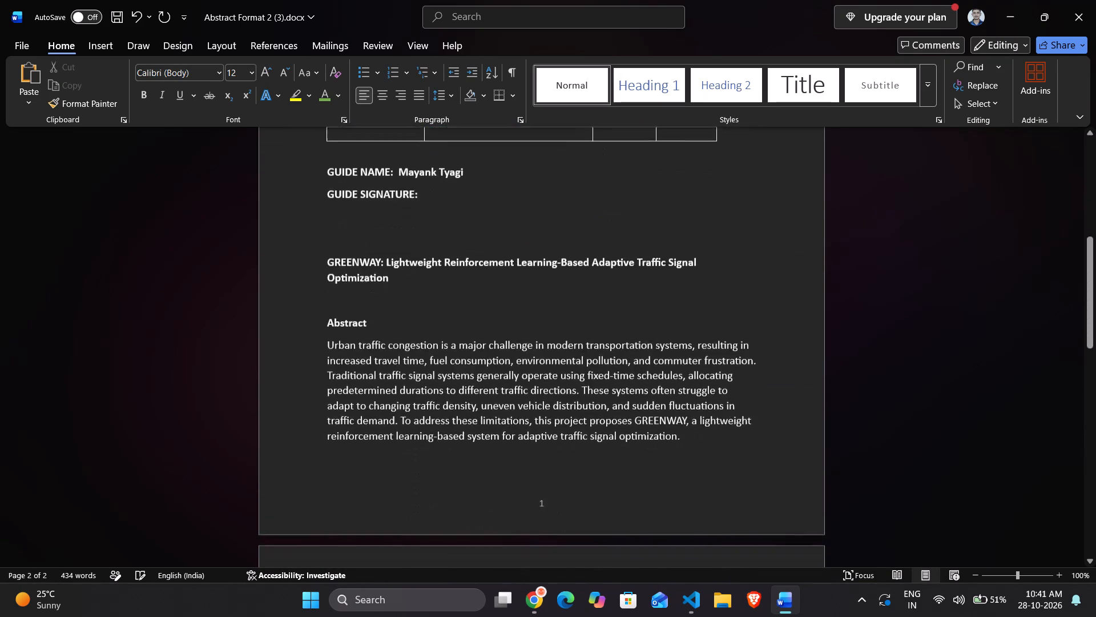
{"action": "scroll", "coordinate": [331, 219], "scroll_direction": "down", "scroll_amount": 1}
{"action": "scroll", "coordinate": [331, 219], "scroll_direction": "up", "scroll_amount": 3}
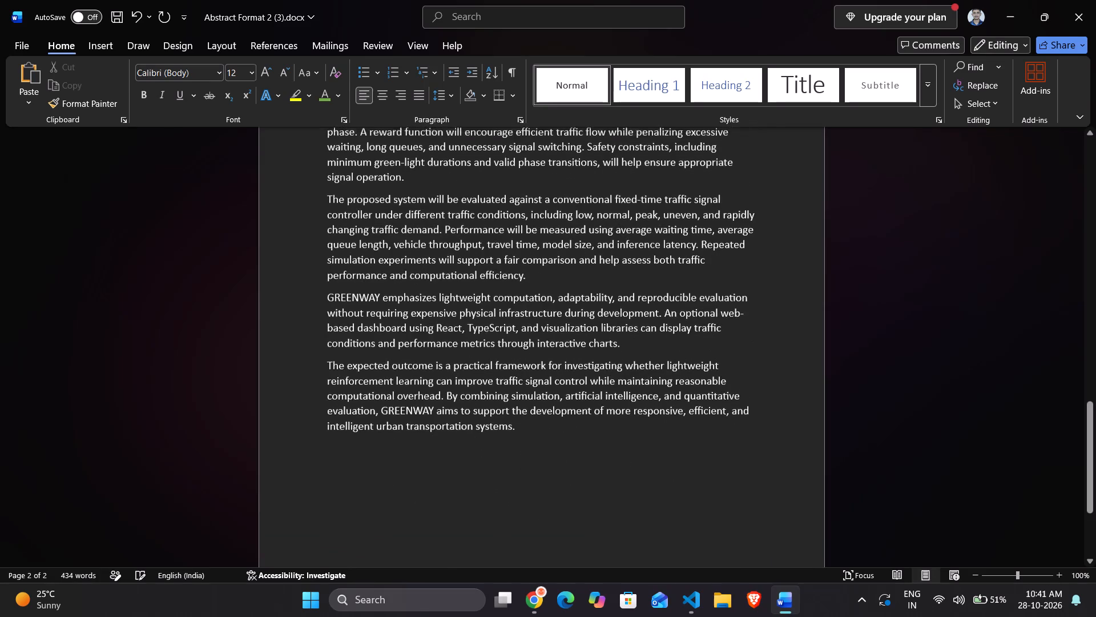
{"action": "scroll", "coordinate": [331, 219], "scroll_direction": "up", "scroll_amount": 11}
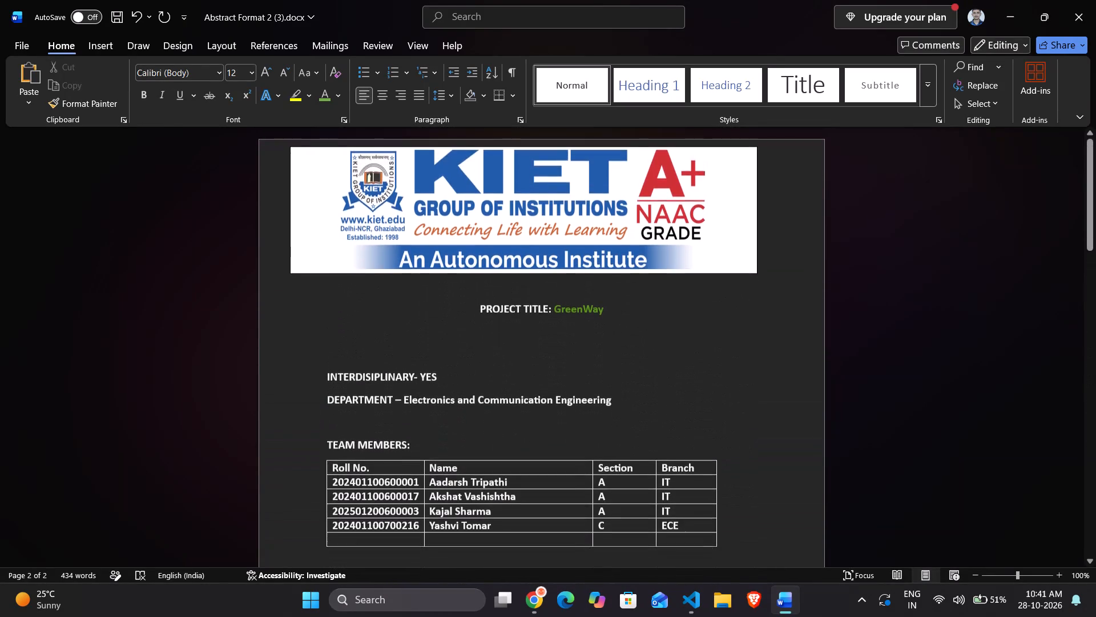
{"action": "scroll", "coordinate": [331, 219], "scroll_direction": "down", "scroll_amount": 3}
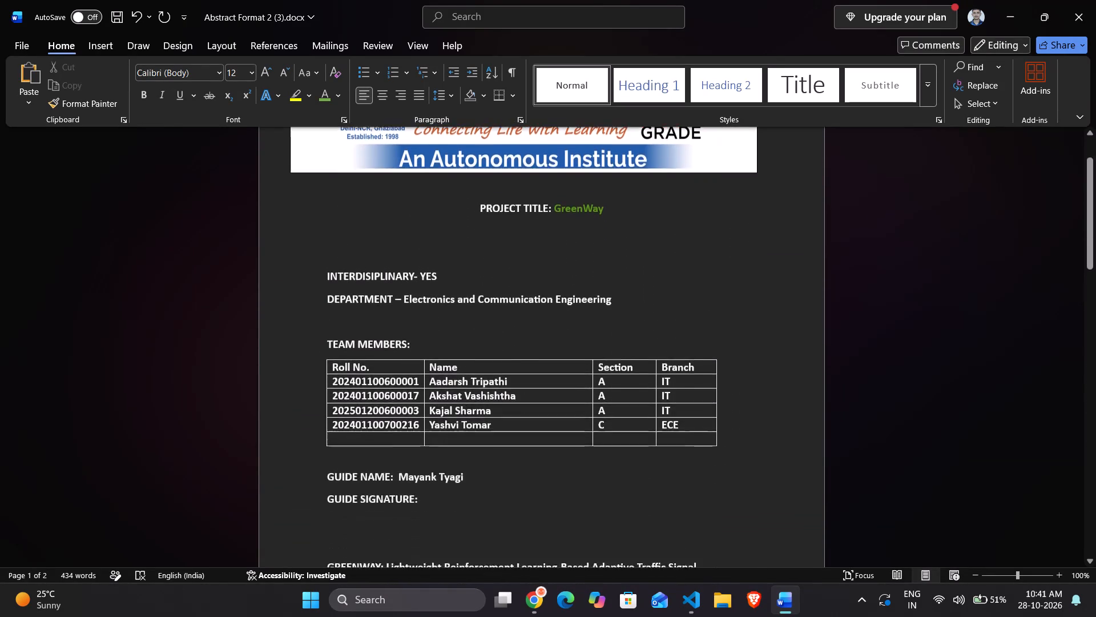
{"action": "scroll", "coordinate": [331, 219], "scroll_direction": "down", "scroll_amount": 7}
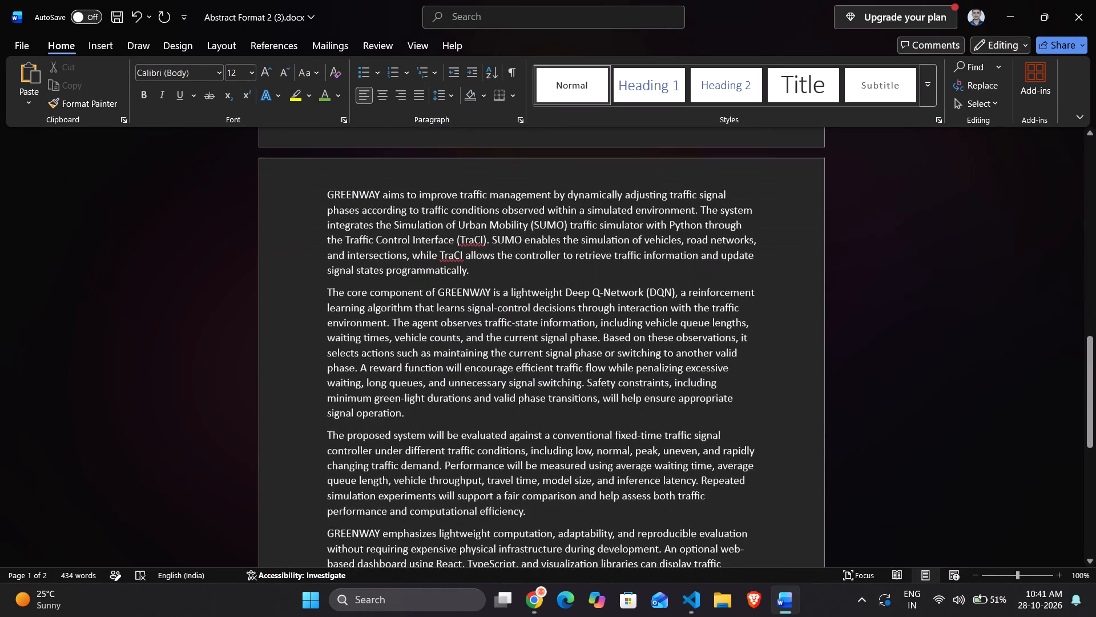
{"action": "scroll", "coordinate": [331, 219], "scroll_direction": "down", "scroll_amount": 5}
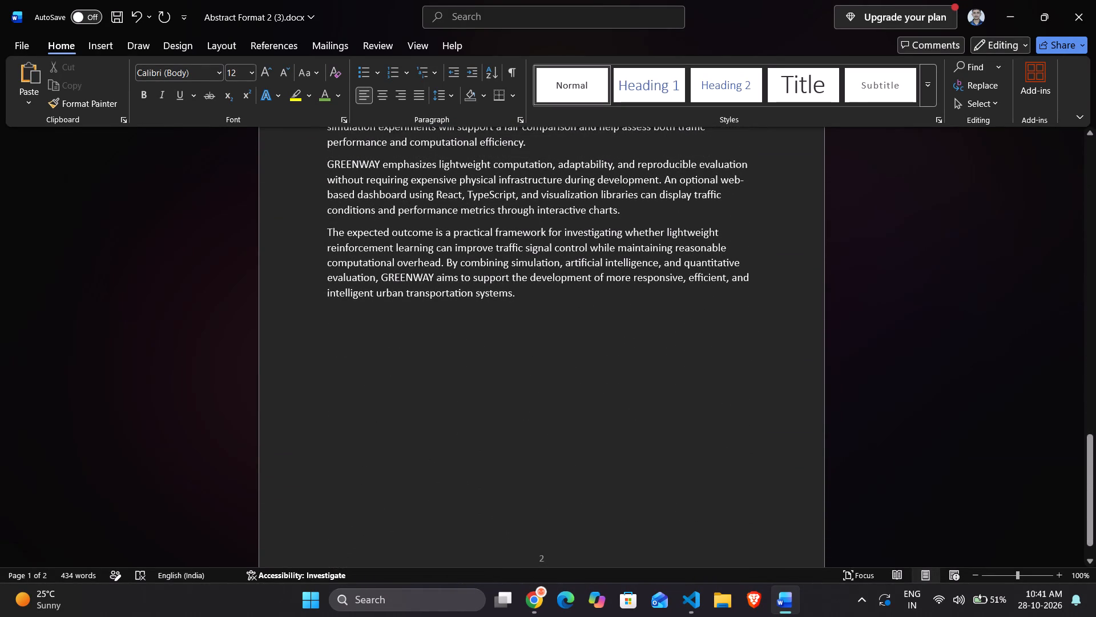
{"action": "scroll", "coordinate": [331, 219], "scroll_direction": "up", "scroll_amount": 3}
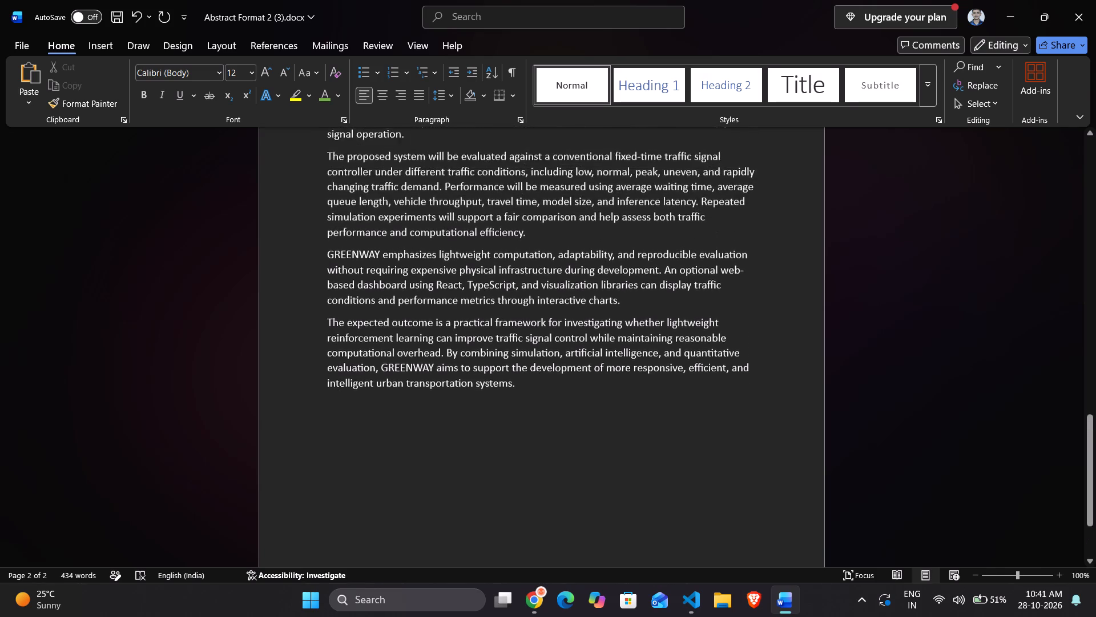
{"action": "scroll", "coordinate": [331, 219], "scroll_direction": "up", "scroll_amount": 5}
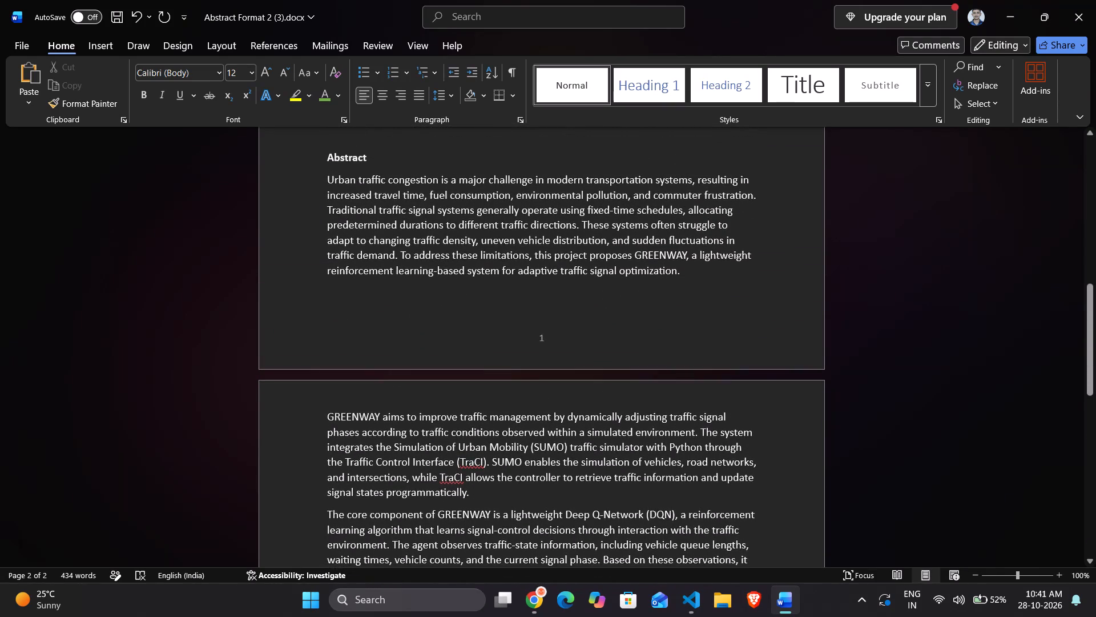
Format the "Abstract" heading with font size 16, centred alignment and the standard red font colour.
{"action": "scroll", "coordinate": [331, 219], "scroll_direction": "up", "scroll_amount": 2}
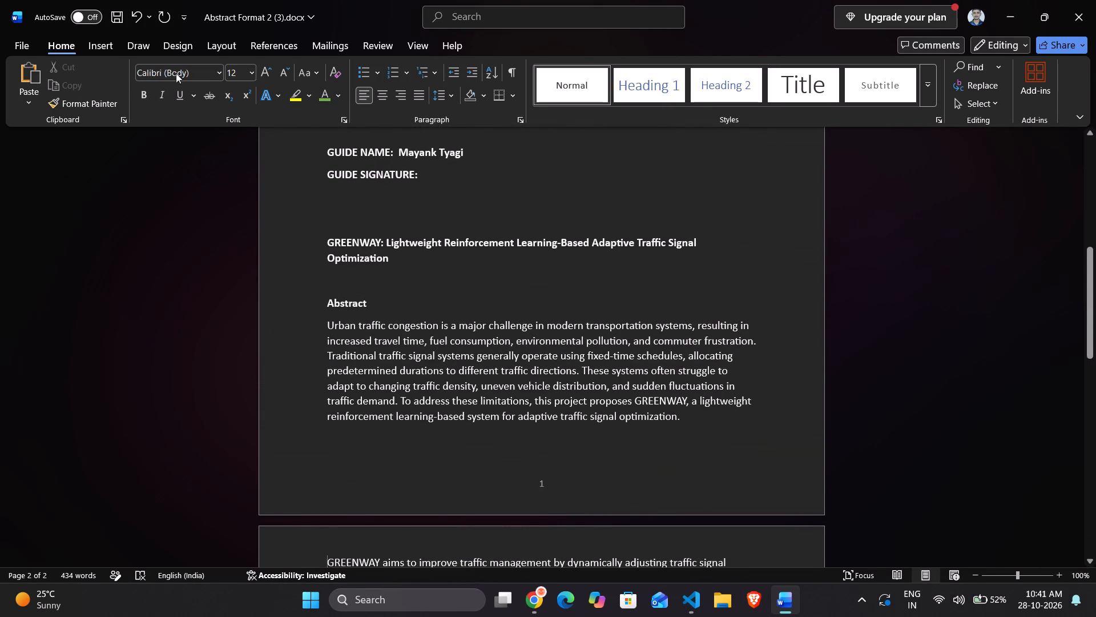
{"action": "left_click", "coordinate": [375, 307]}
{"action": "left_click_drag", "start_coordinate": [371, 306], "coordinate": [317, 301]}
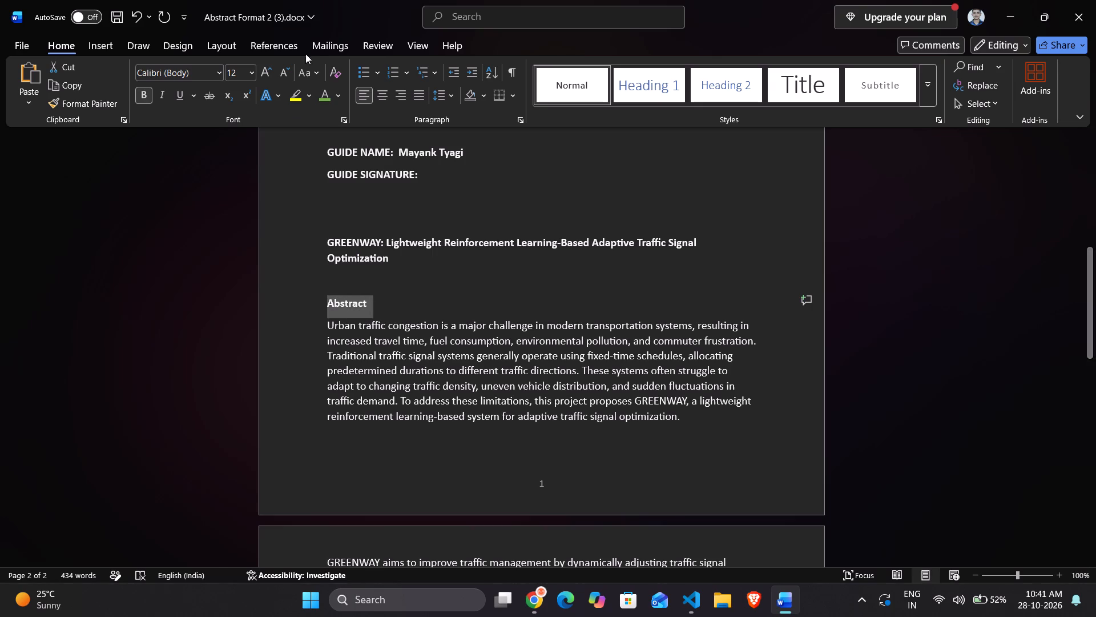
{"action": "left_click", "coordinate": [271, 69]}
{"action": "left_click", "coordinate": [382, 95]}
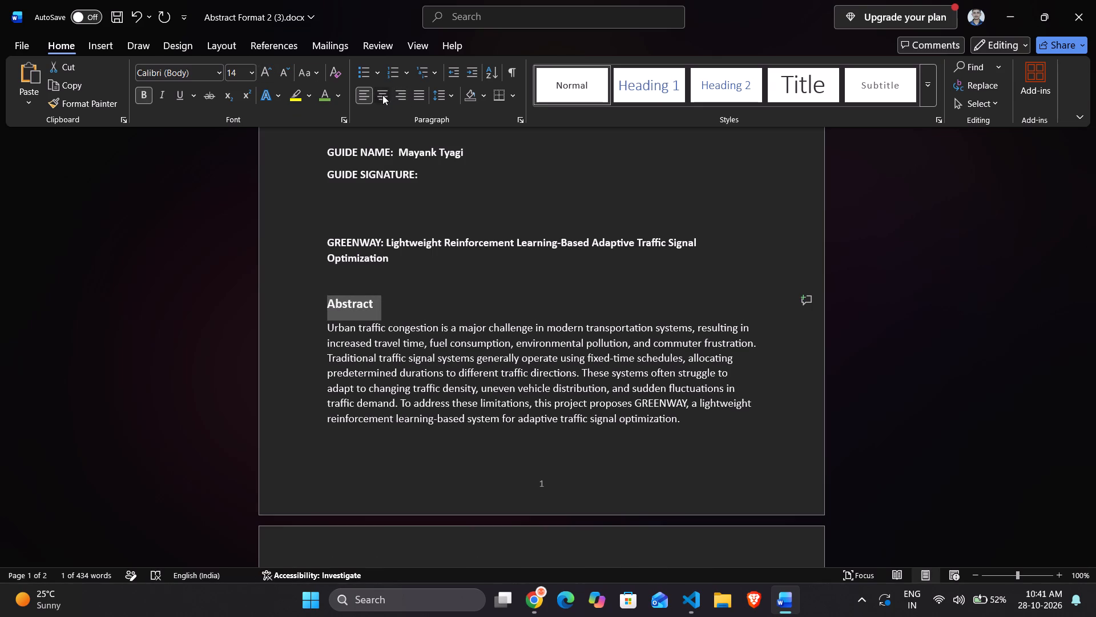
{"action": "left_click", "coordinate": [269, 72]}
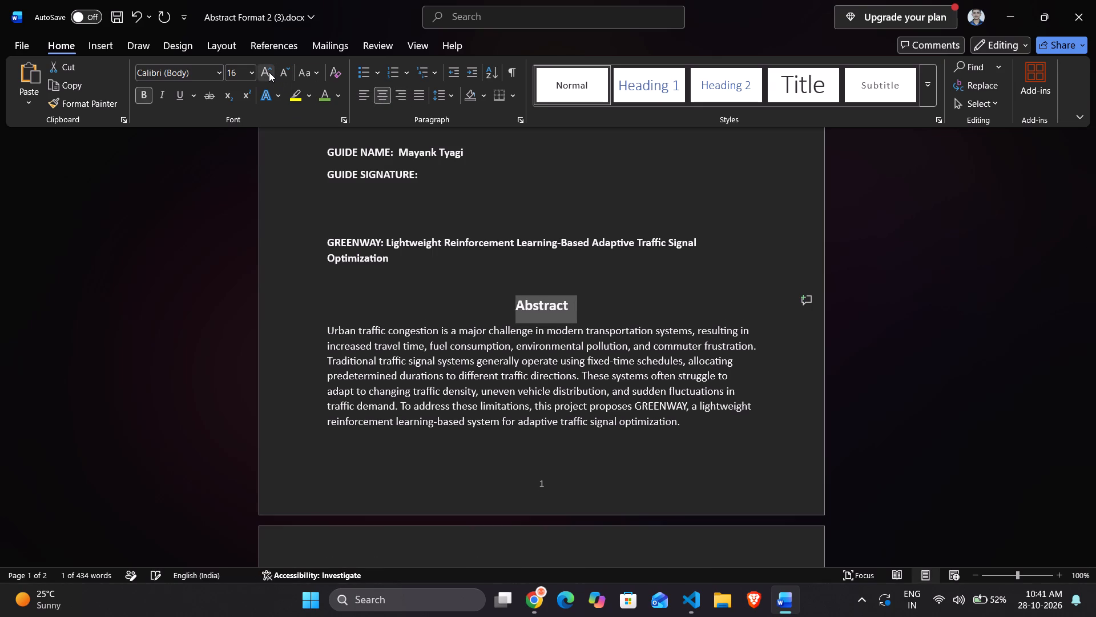
{"action": "left_click", "coordinate": [338, 98]}
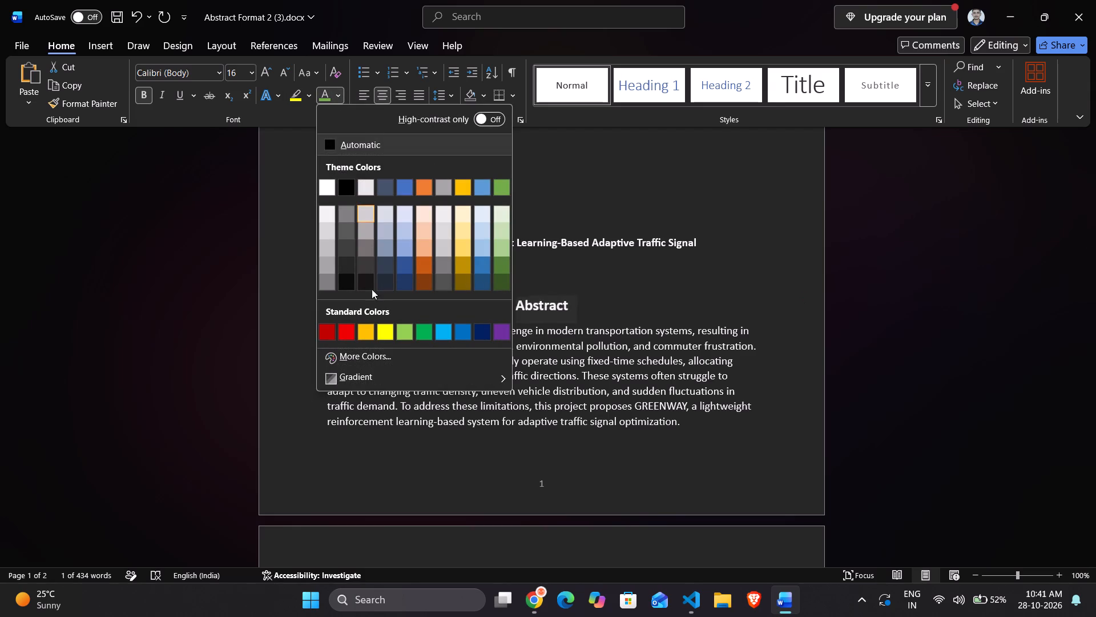
{"action": "left_click", "coordinate": [348, 331]}
{"action": "left_click", "coordinate": [508, 312]}
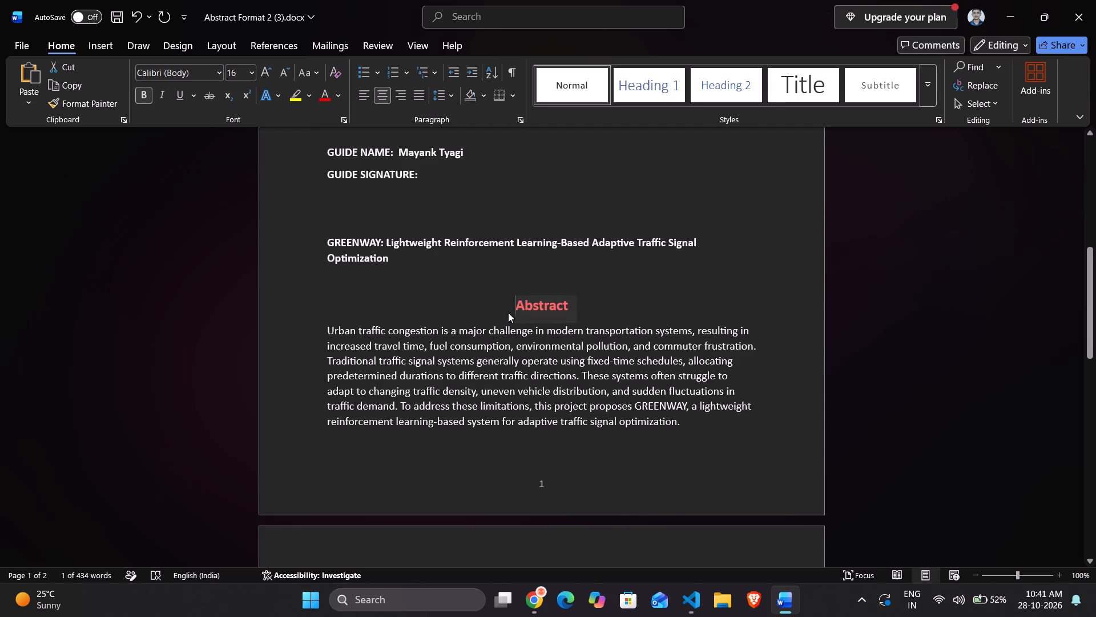
{"action": "left_click", "coordinate": [795, 299]}
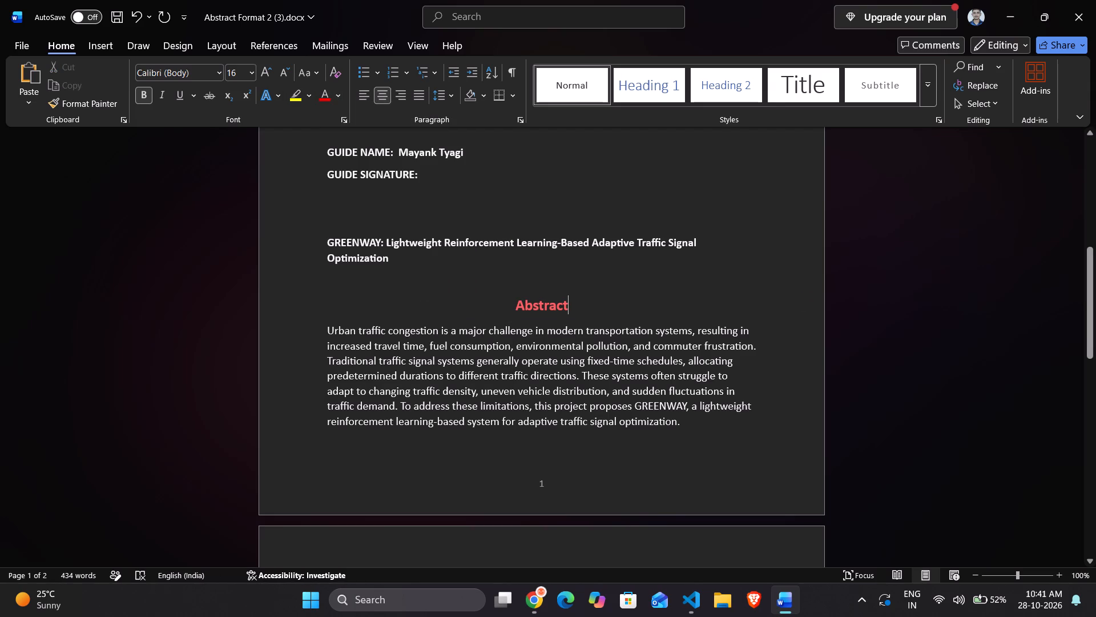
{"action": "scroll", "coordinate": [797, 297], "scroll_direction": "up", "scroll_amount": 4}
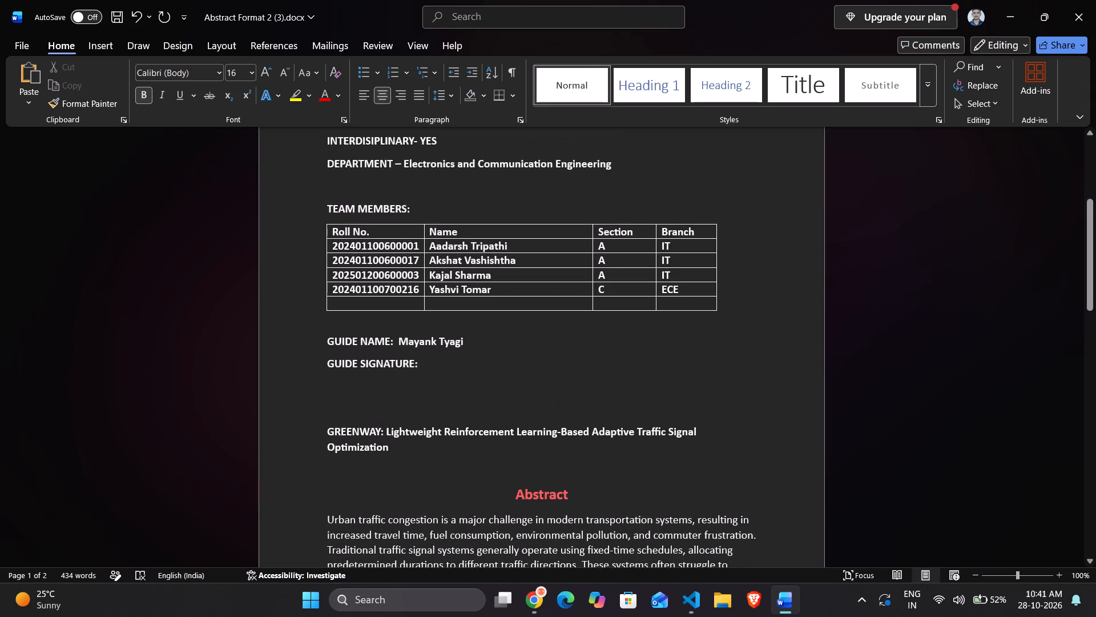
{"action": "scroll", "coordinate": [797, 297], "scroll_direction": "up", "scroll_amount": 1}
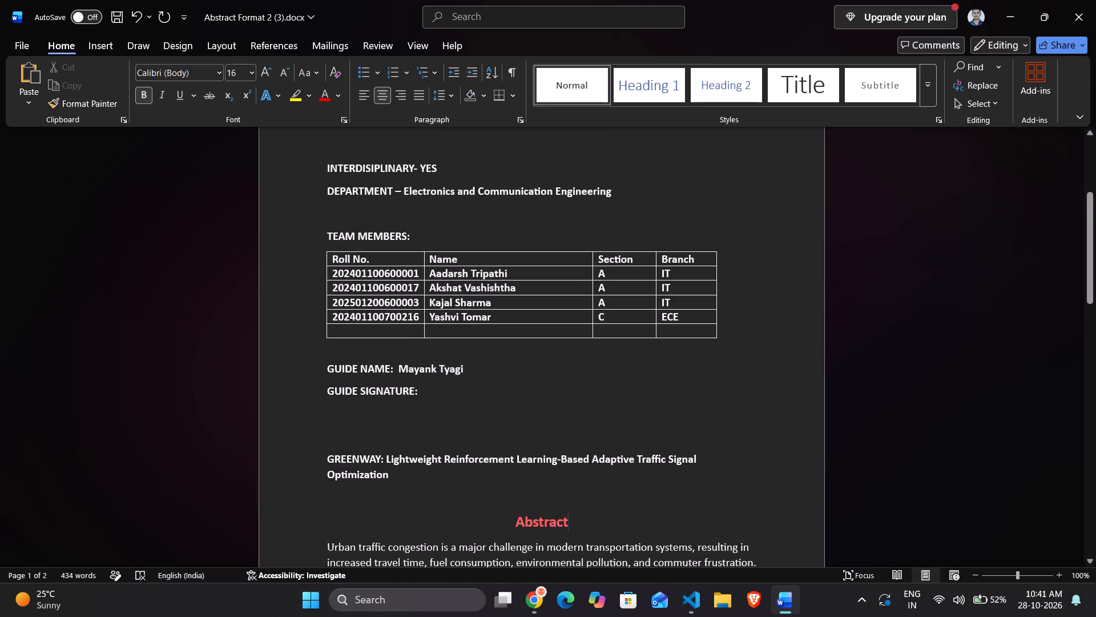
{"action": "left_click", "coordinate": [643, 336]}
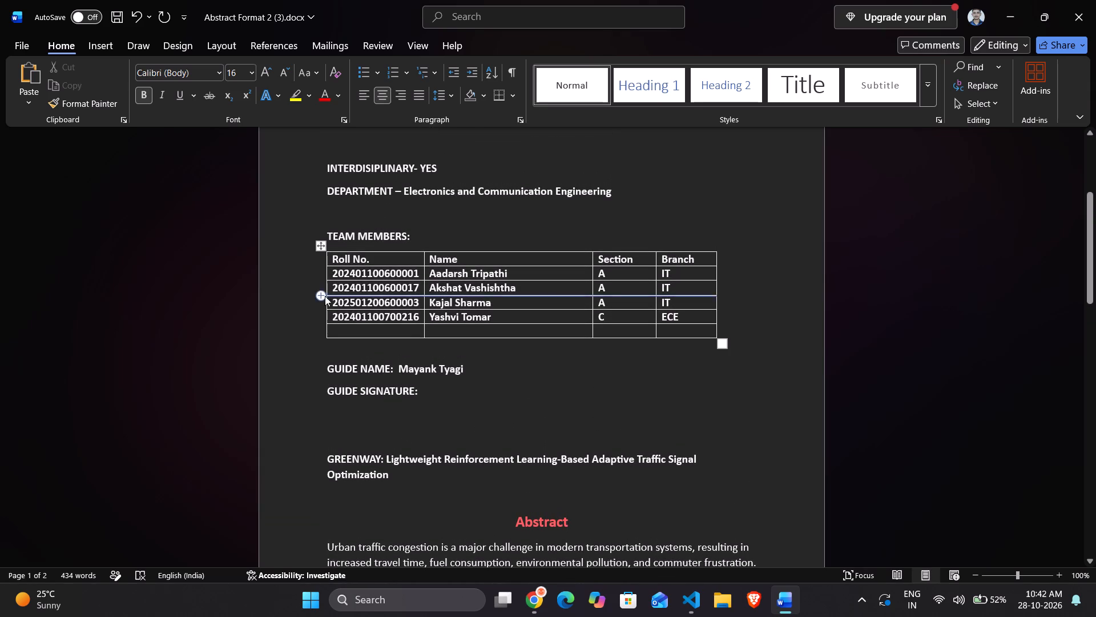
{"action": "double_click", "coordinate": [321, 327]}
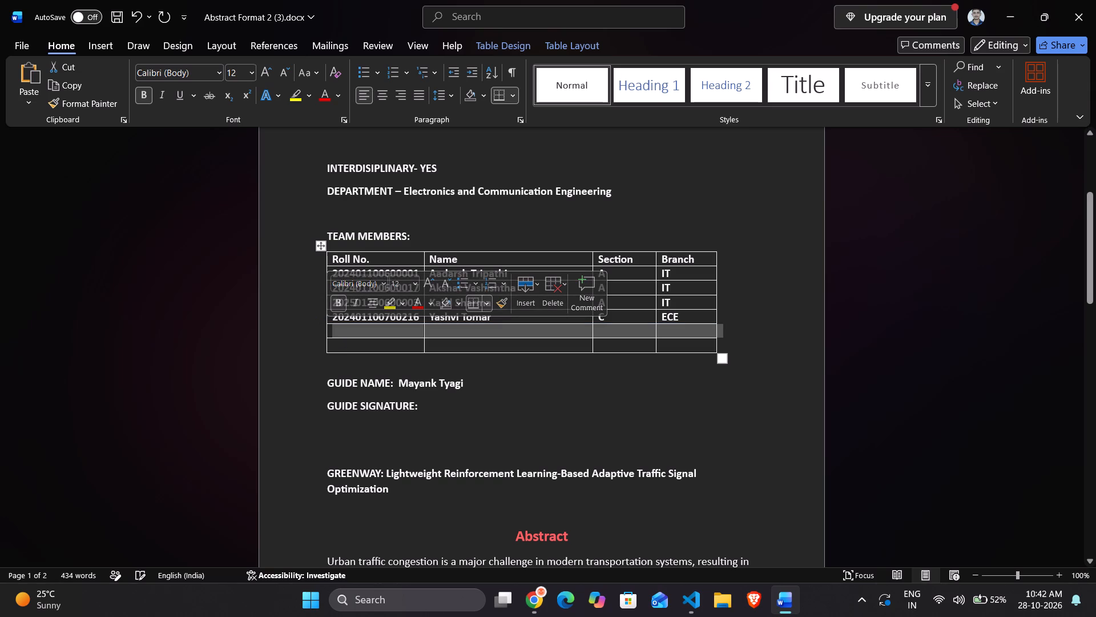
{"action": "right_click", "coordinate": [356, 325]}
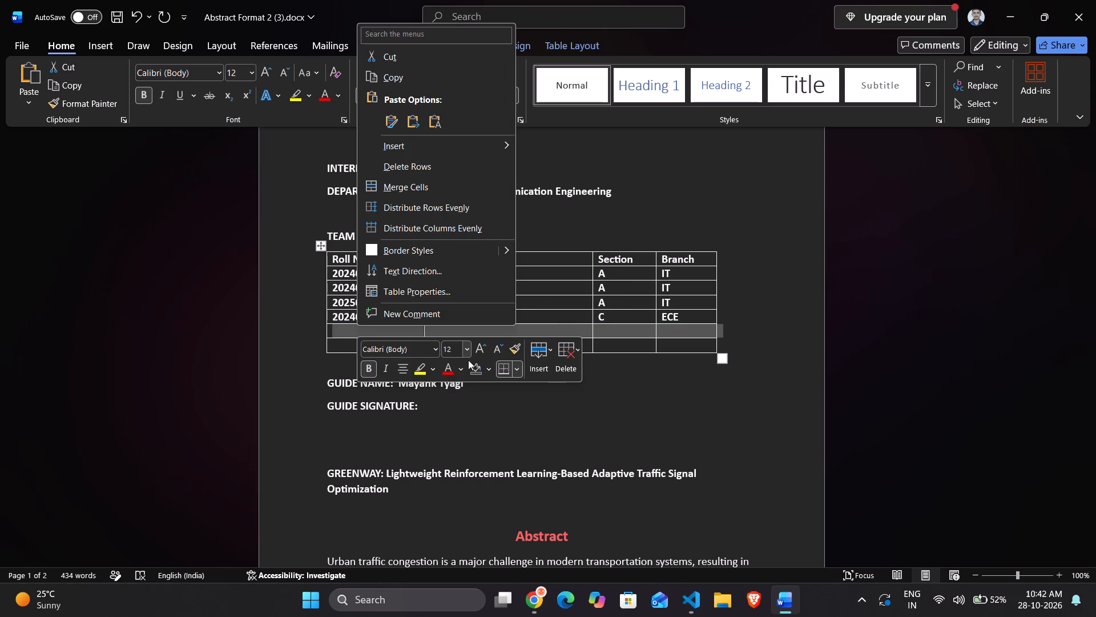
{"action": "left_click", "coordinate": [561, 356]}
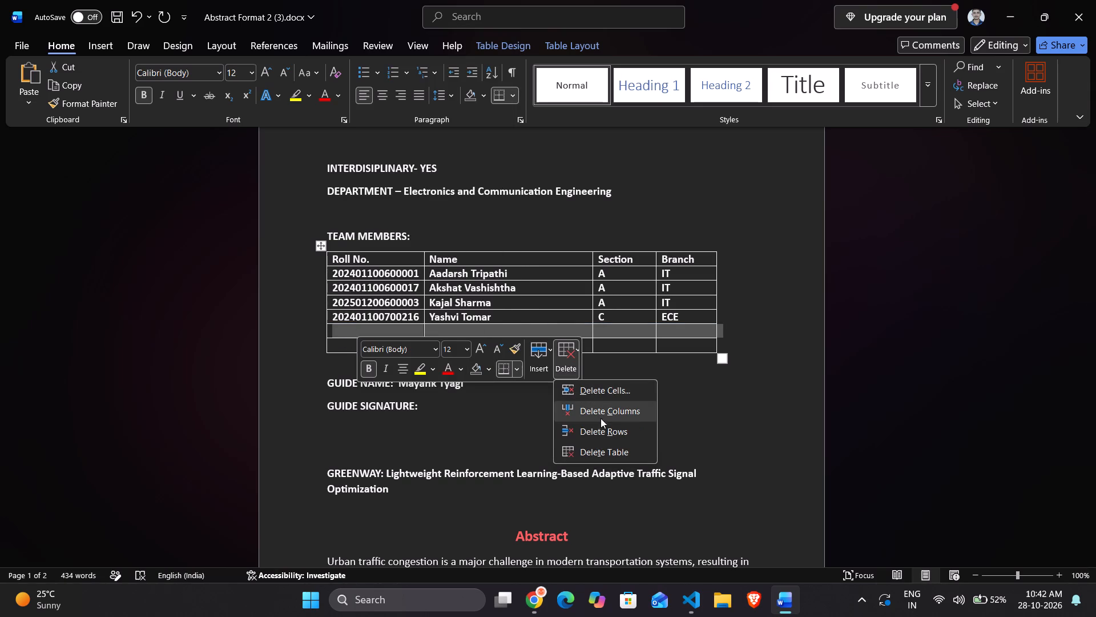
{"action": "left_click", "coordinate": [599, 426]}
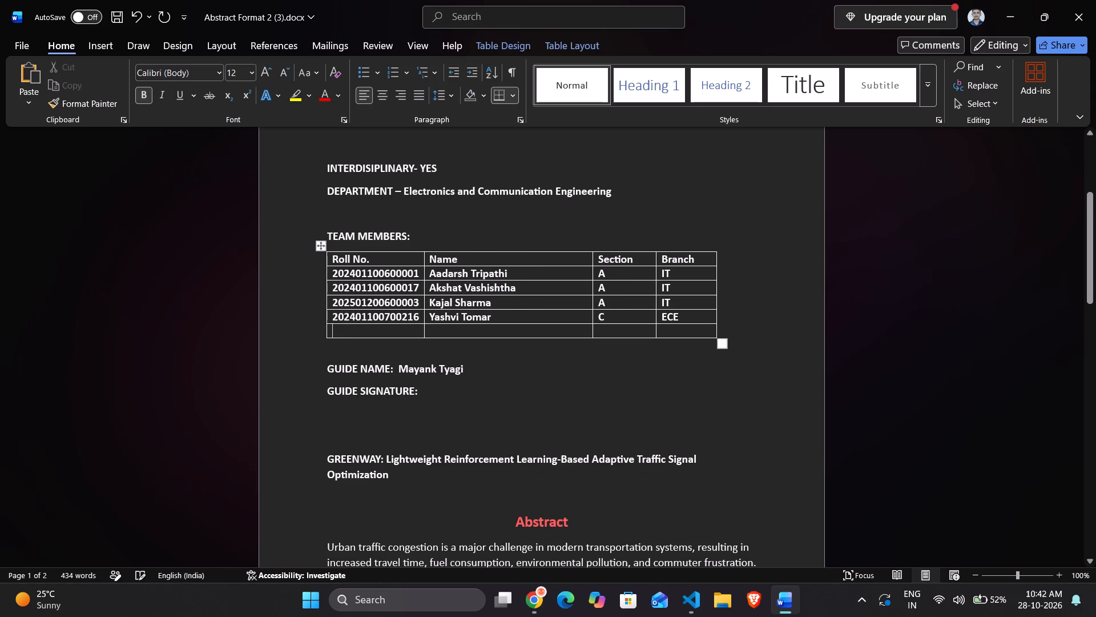
Delete the empty last row of the team members table.
{"action": "right_click", "coordinate": [536, 335]}
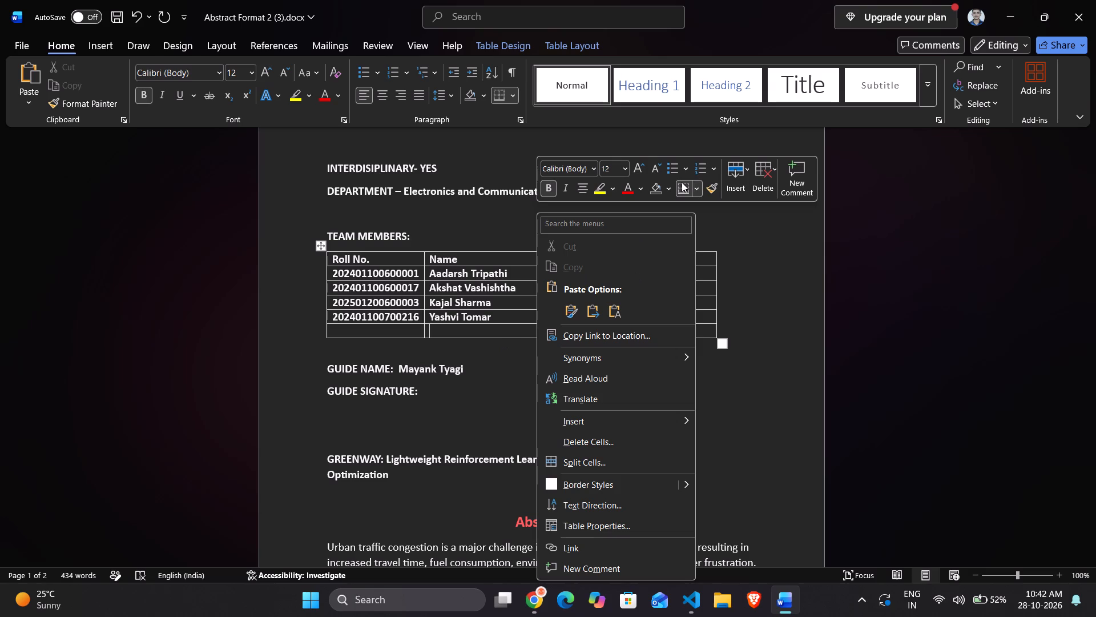
{"action": "left_click", "coordinate": [761, 167]}
{"action": "left_click", "coordinate": [796, 250]}
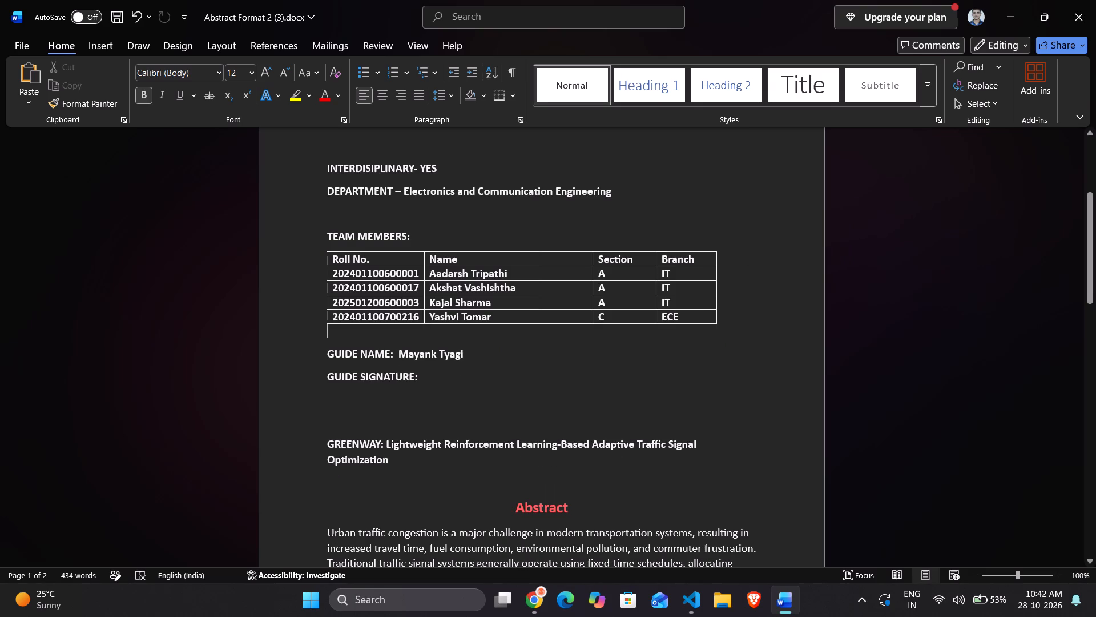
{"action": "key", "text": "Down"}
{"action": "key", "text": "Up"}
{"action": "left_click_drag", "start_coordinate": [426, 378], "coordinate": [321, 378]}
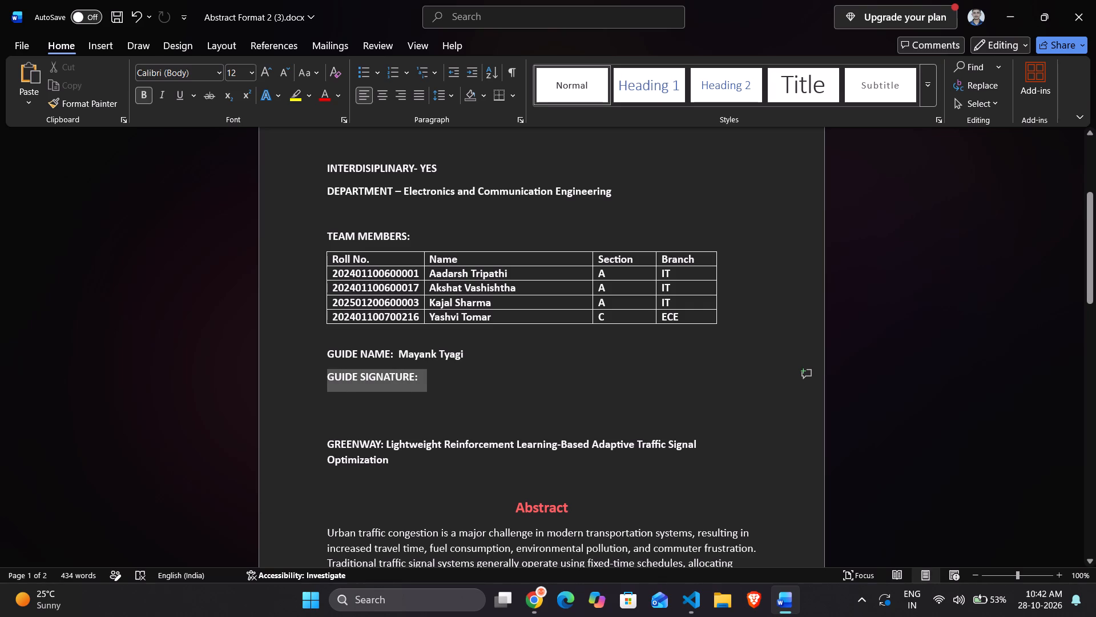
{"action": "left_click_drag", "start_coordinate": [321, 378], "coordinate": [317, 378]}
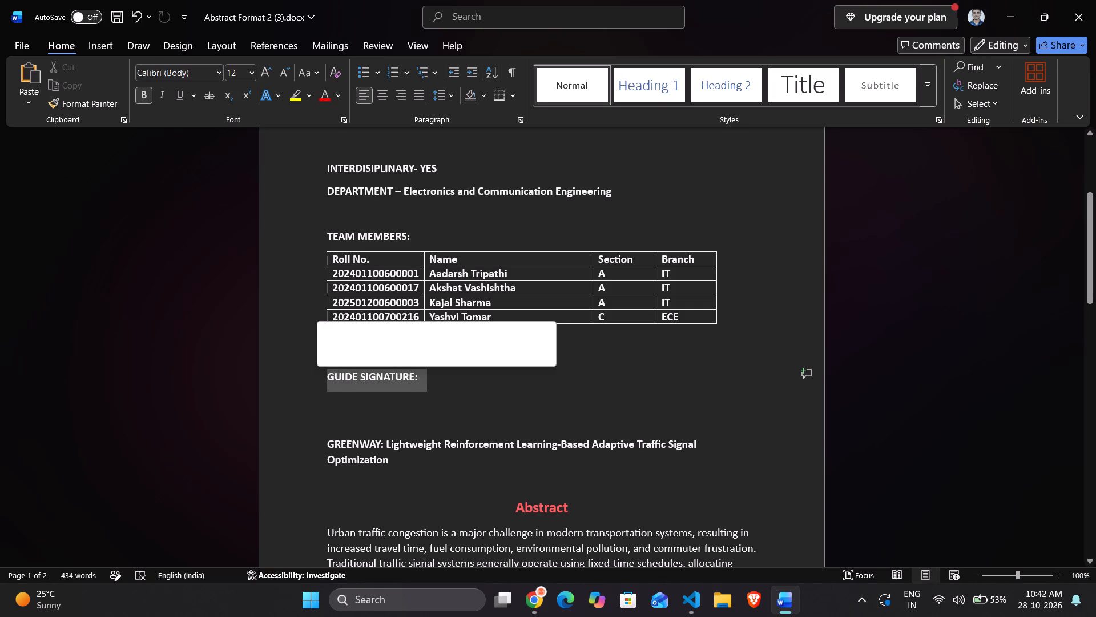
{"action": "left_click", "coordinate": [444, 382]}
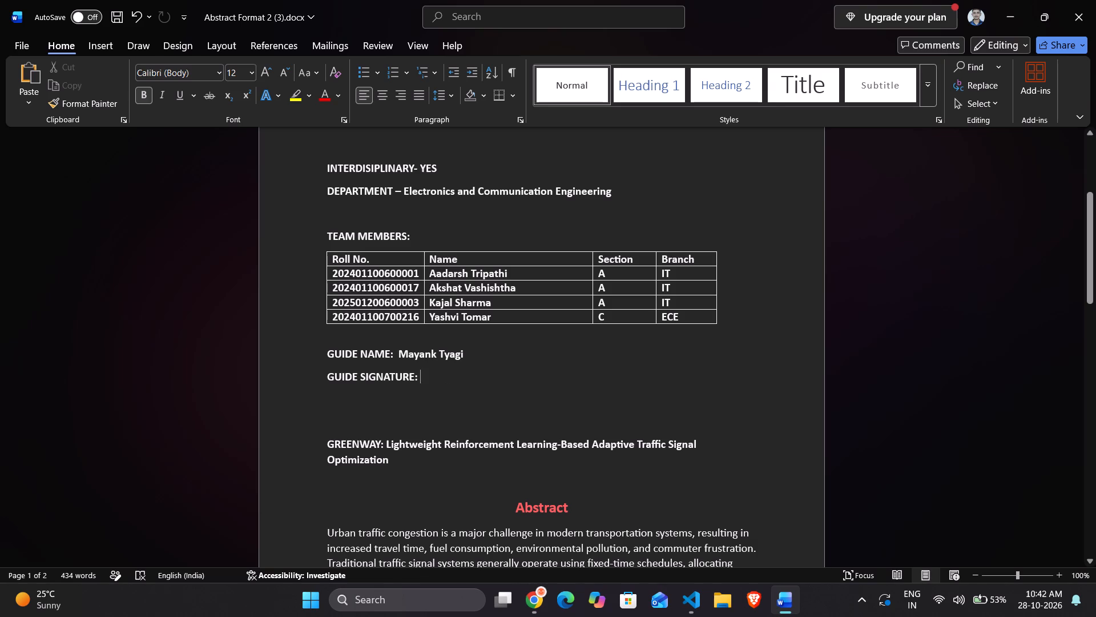
Add the title "Prof." before the guide's name on the GUIDE NAME line.
{"action": "left_click", "coordinate": [400, 357]}
{"action": "type", "text": "Prof"}
{"action": "type", "text": "."}
{"action": "key", "text": "space"}
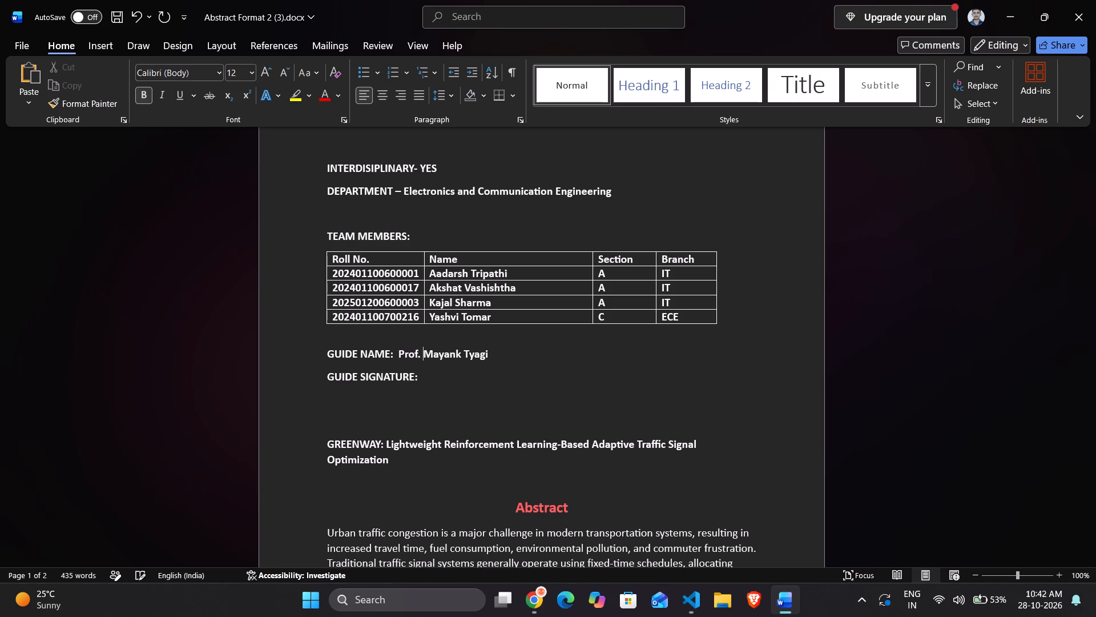
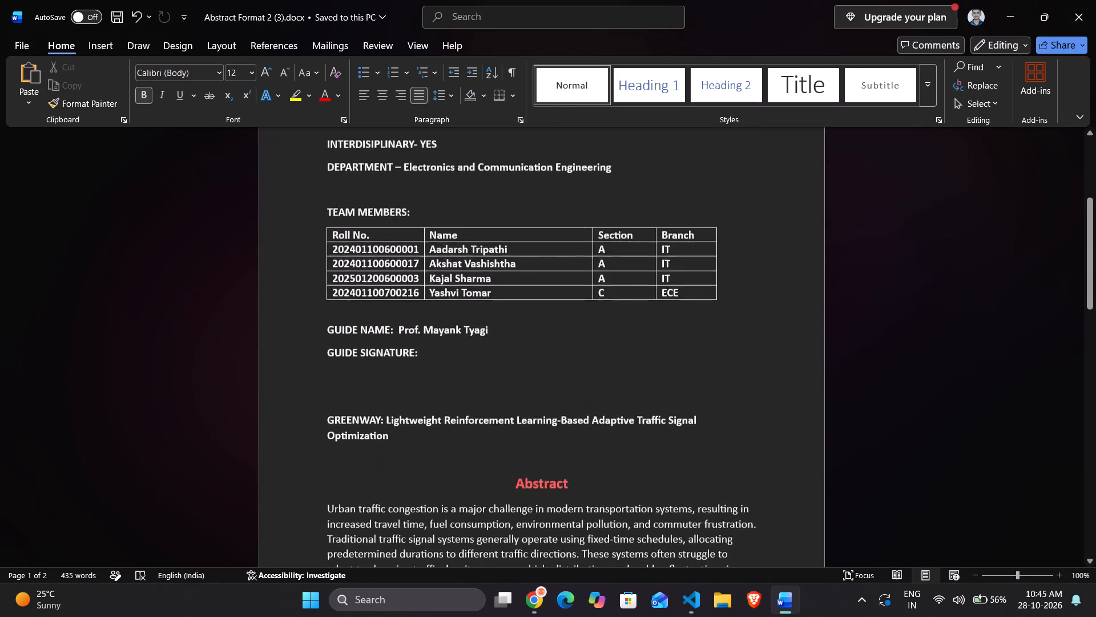
{"action": "scroll", "coordinate": [530, 352], "scroll_direction": "down", "scroll_amount": 4}
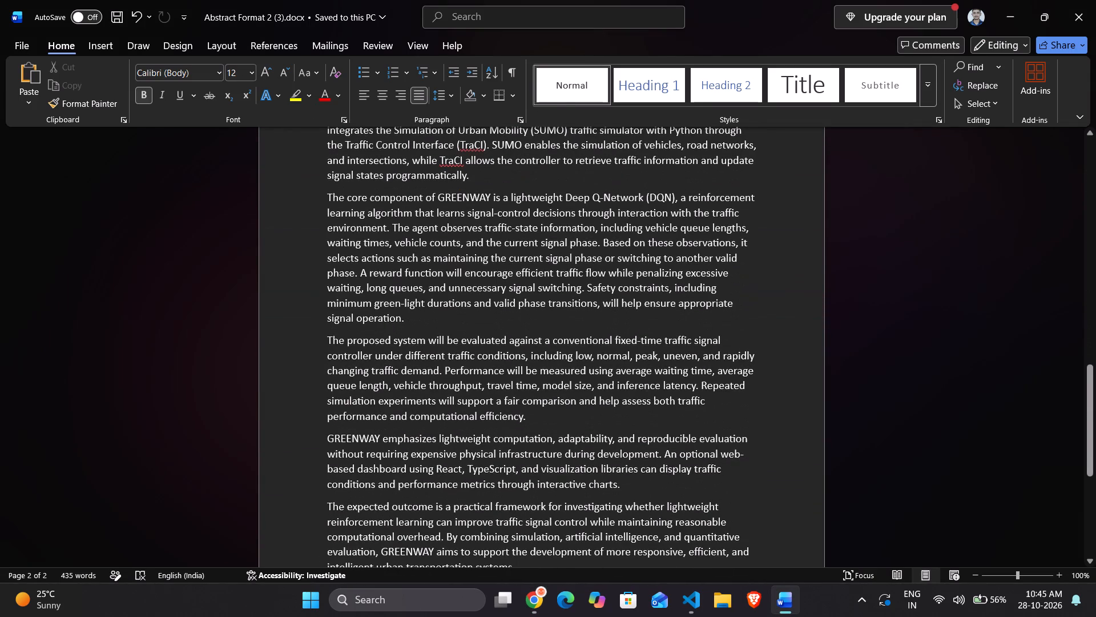
{"action": "scroll", "coordinate": [530, 352], "scroll_direction": "down", "scroll_amount": 3}
{"action": "scroll", "coordinate": [530, 352], "scroll_direction": "up", "scroll_amount": 13}
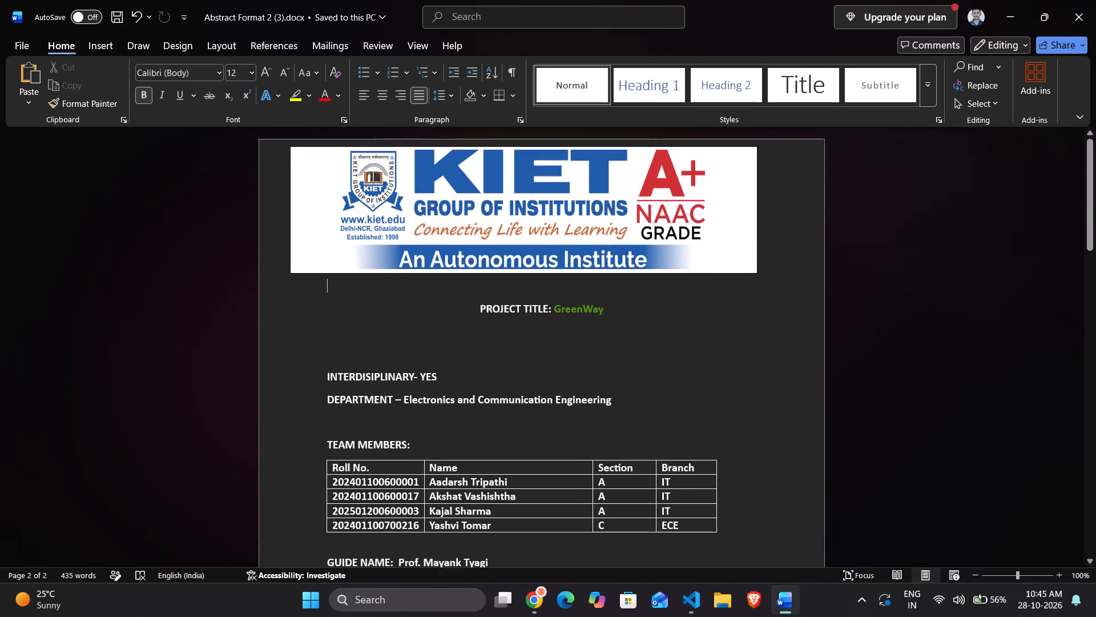
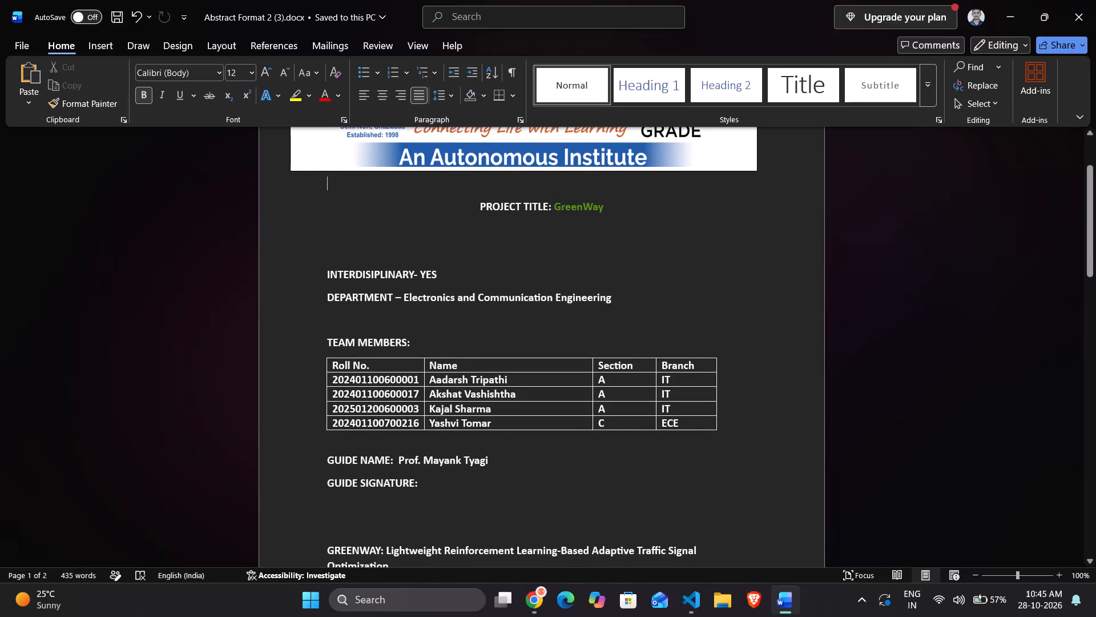
Review the GreenWay document again, from the team members table through the abstract to the system description on the second page.
{"action": "right_click", "coordinate": [530, 352]}
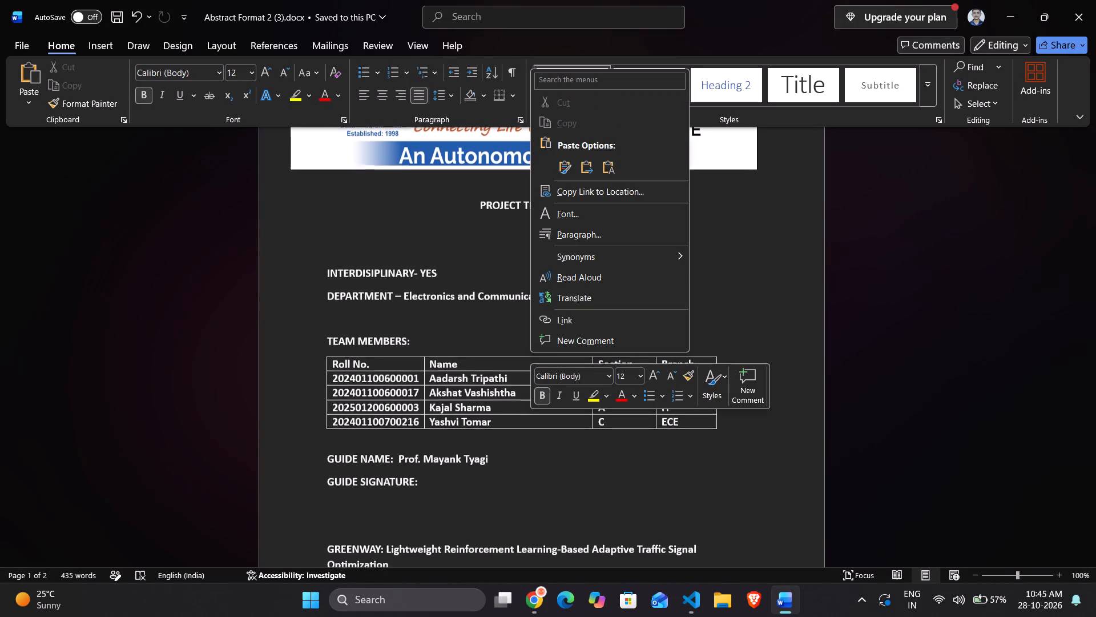
{"action": "left_click", "coordinate": [479, 323]}
{"action": "scroll", "coordinate": [479, 323], "scroll_direction": "down", "scroll_amount": 6}
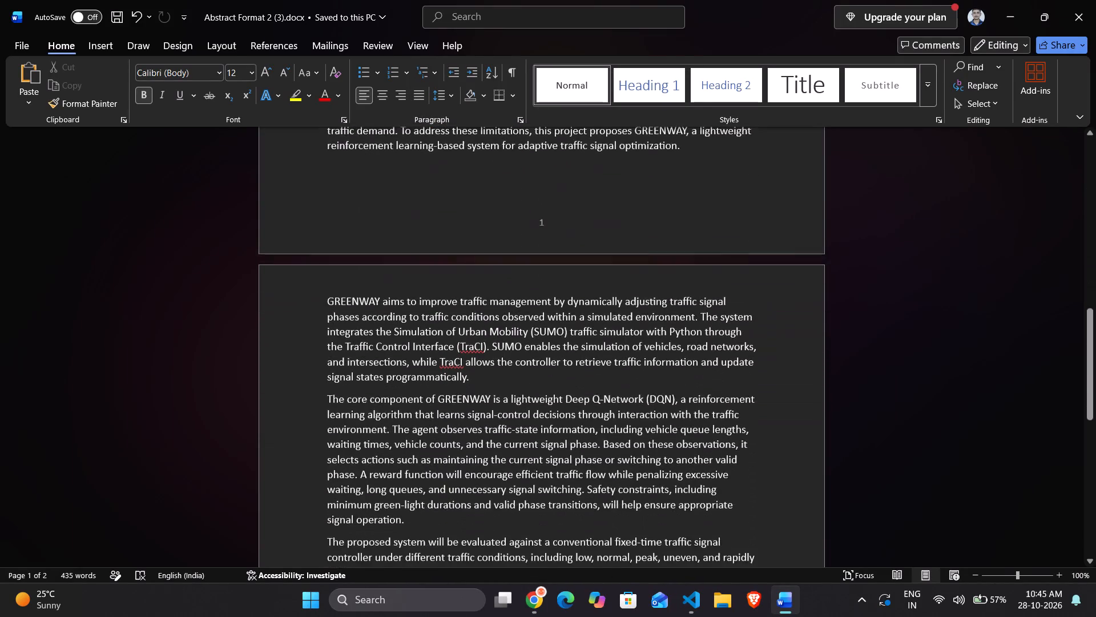
{"action": "scroll", "coordinate": [479, 323], "scroll_direction": "down", "scroll_amount": 5}
{"action": "scroll", "coordinate": [479, 323], "scroll_direction": "up", "scroll_amount": 5}
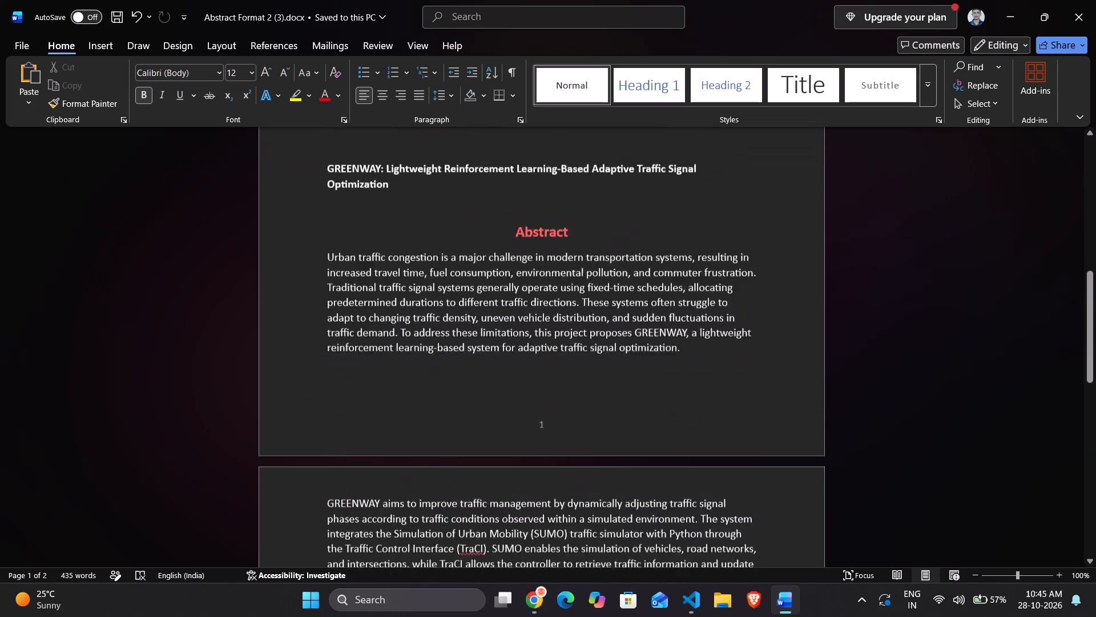
{"action": "scroll", "coordinate": [479, 323], "scroll_direction": "up", "scroll_amount": 1}
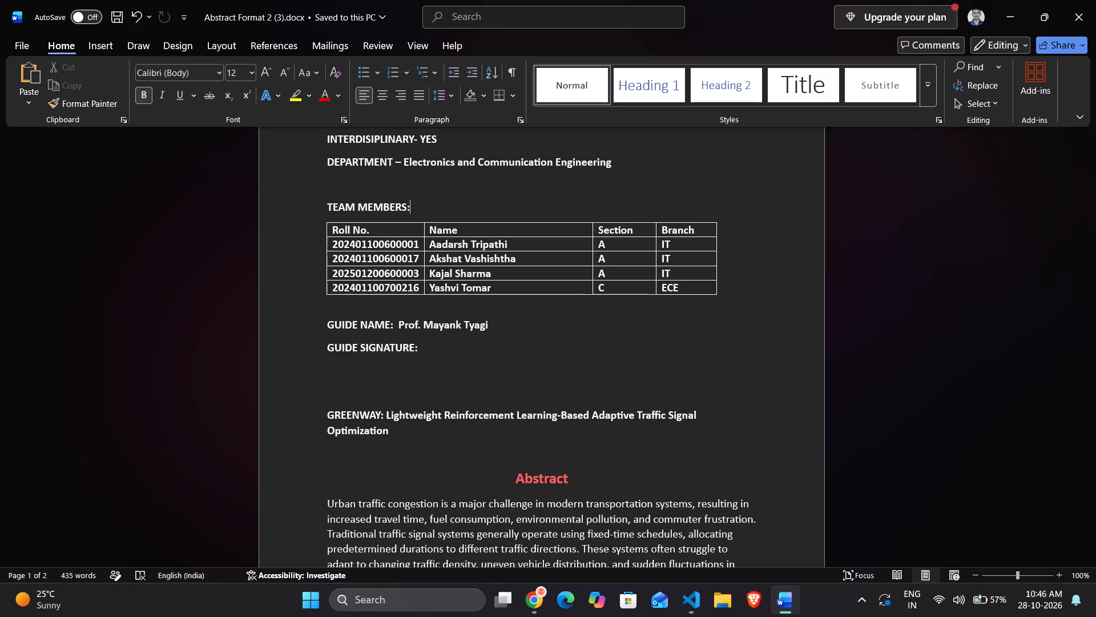
{"action": "scroll", "coordinate": [430, 355], "scroll_direction": "down", "scroll_amount": 5}
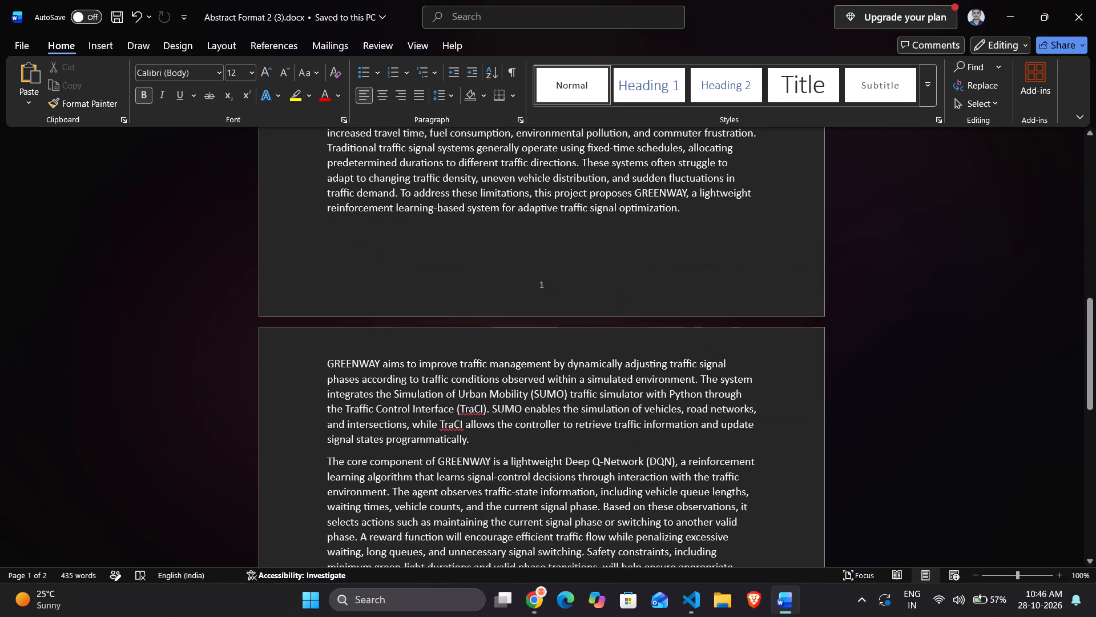
{"action": "scroll", "coordinate": [430, 355], "scroll_direction": "down", "scroll_amount": 1}
{"action": "scroll", "coordinate": [430, 355], "scroll_direction": "up", "scroll_amount": 1}
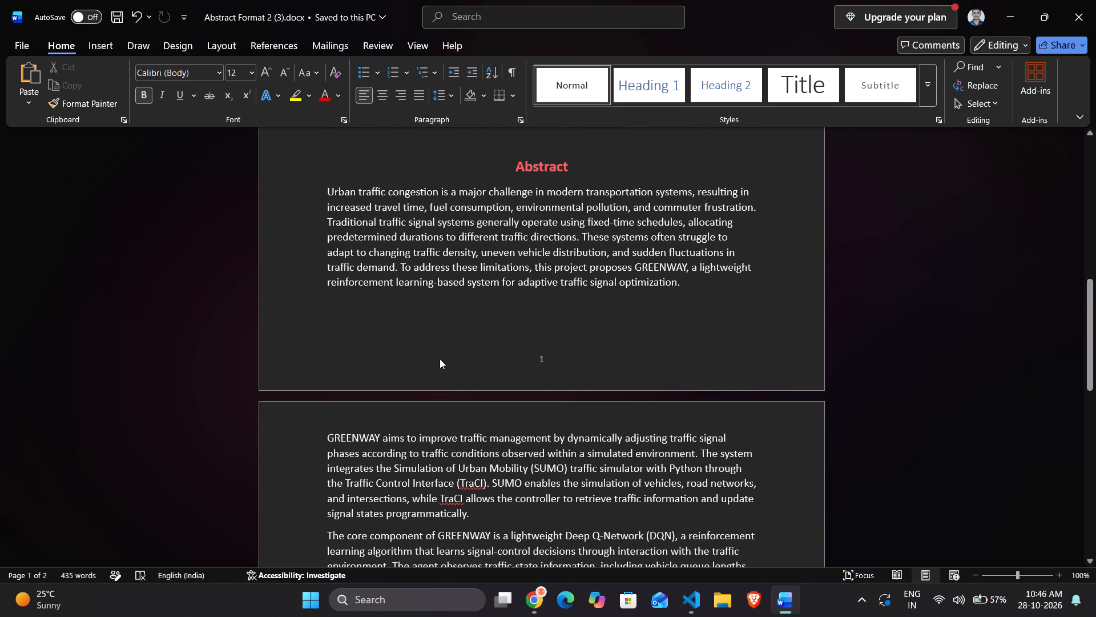
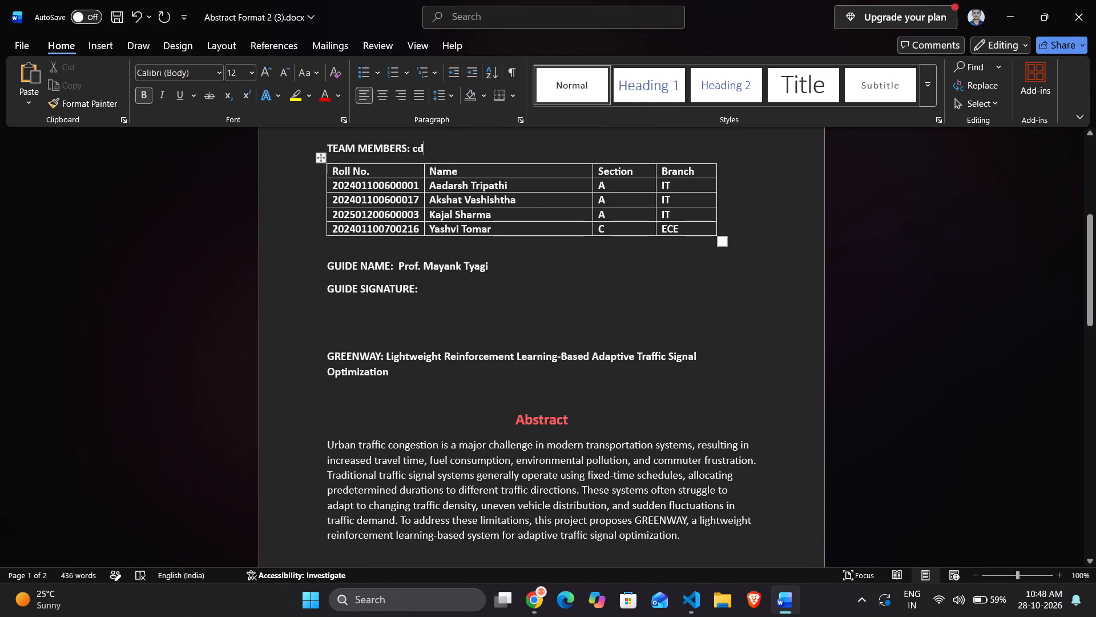
Delete the stray letters "cd" after the TEAM MEMBERS label above the table.
{"action": "key", "text": "BackSpace"}
{"action": "key", "text": "BackSpace"}
Look over the GreenWay abstract document once more and save it under its existing name.
{"action": "scroll", "coordinate": [574, 275], "scroll_direction": "up", "scroll_amount": 6}
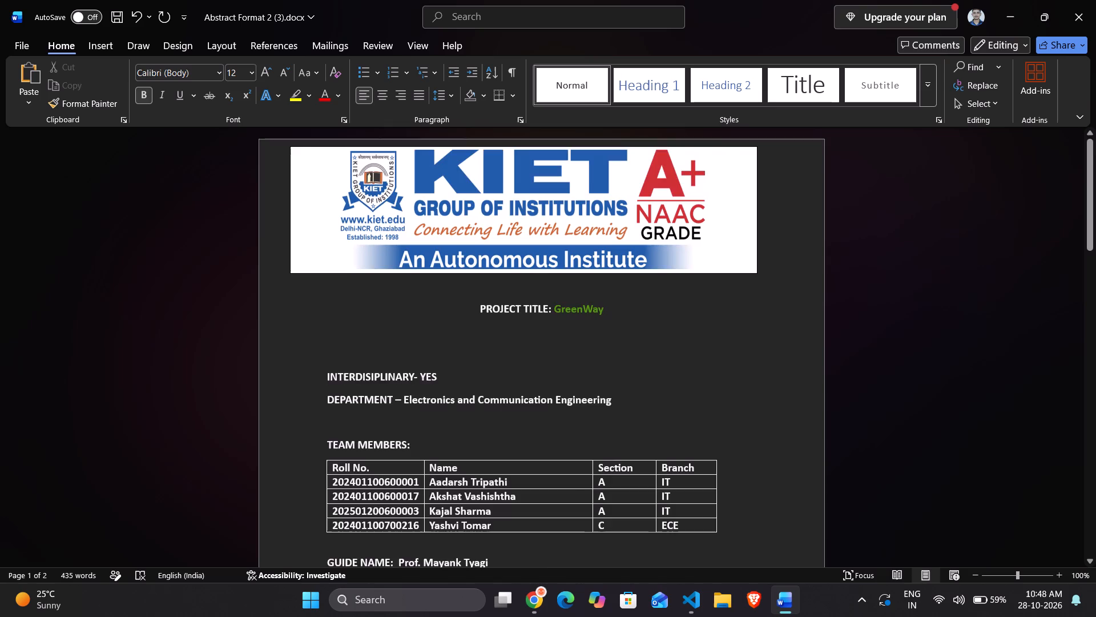
{"action": "scroll", "coordinate": [574, 275], "scroll_direction": "down", "scroll_amount": 12}
{"action": "scroll", "coordinate": [574, 275], "scroll_direction": "up", "scroll_amount": 6}
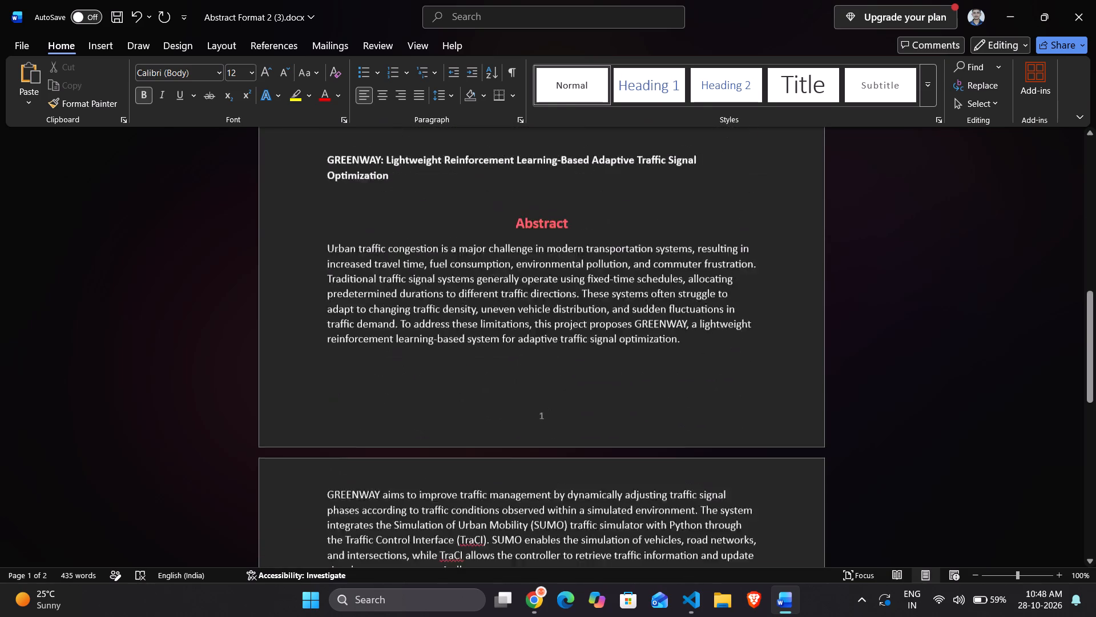
{"action": "key", "text": "ctrl+s"}
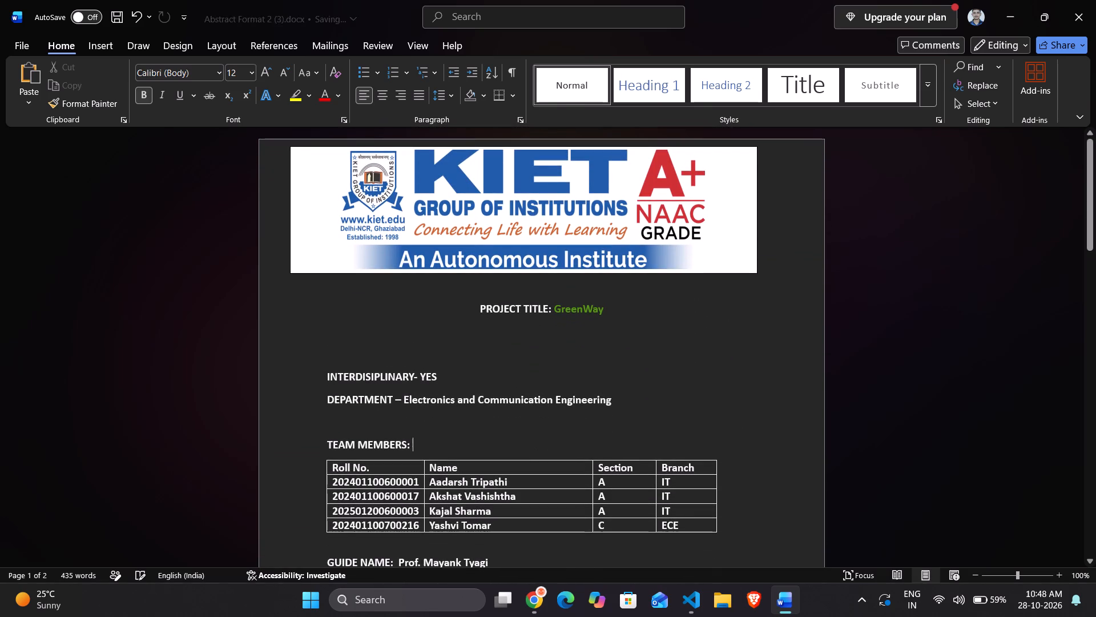
Close the GreenWay abstract document and return to the desktop.
{"action": "left_click", "coordinate": [1075, 0]}
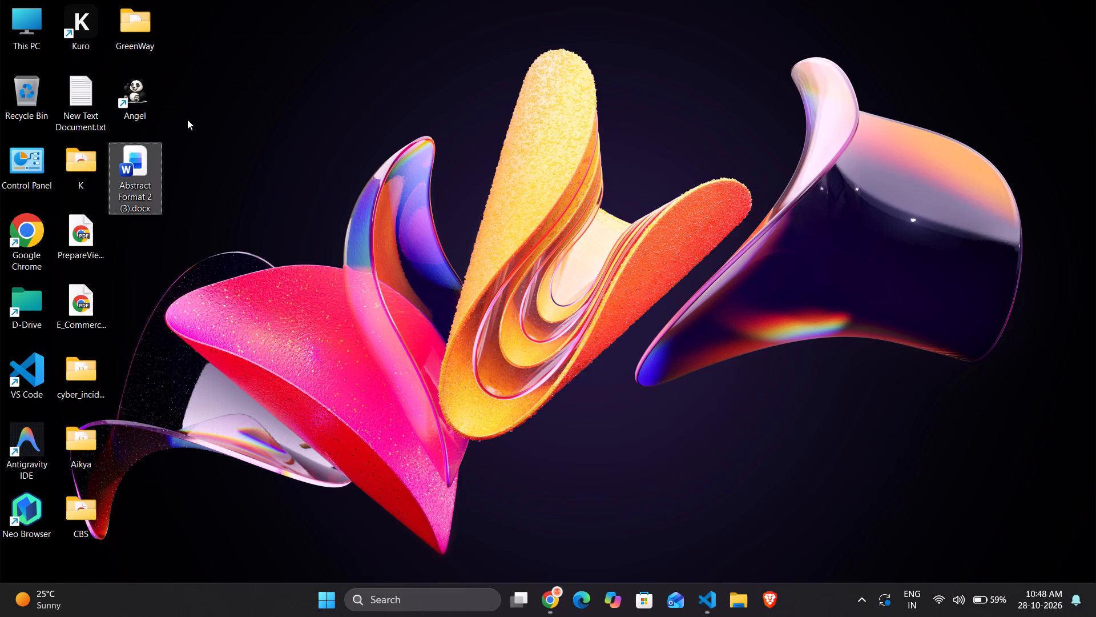
Shorten the name of the abstract Word file on the desktop to Abstract.docx.
{"action": "key", "text": "F2"}
{"action": "key", "text": "Down"}
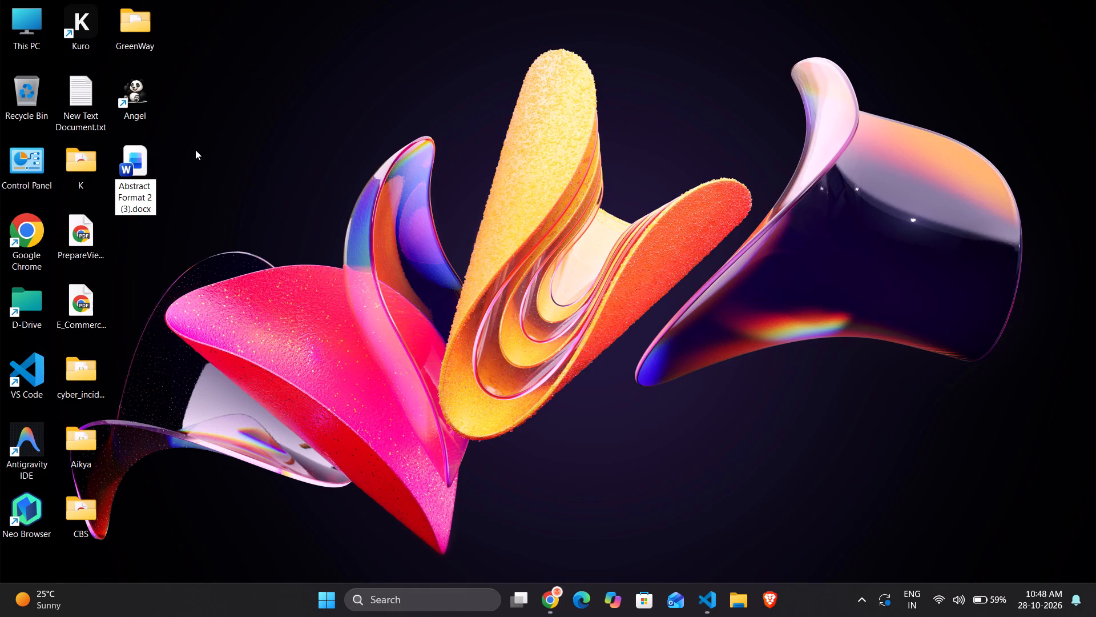
{"action": "key", "text": "BackSpace"}
{"action": "key", "text": "BackSpace"}
{"action": "key", "text": "BackSpace"}
{"action": "key", "text": "BackSpace"}
{"action": "key", "text": "BackSpace"}
{"action": "key", "text": "BackSpace"}
{"action": "key", "text": "BackSpace"}
{"action": "key", "text": "BackSpace"}
{"action": "key", "text": "BackSpace"}
{"action": "key", "text": "BackSpace"}
{"action": "key", "text": "BackSpace"}
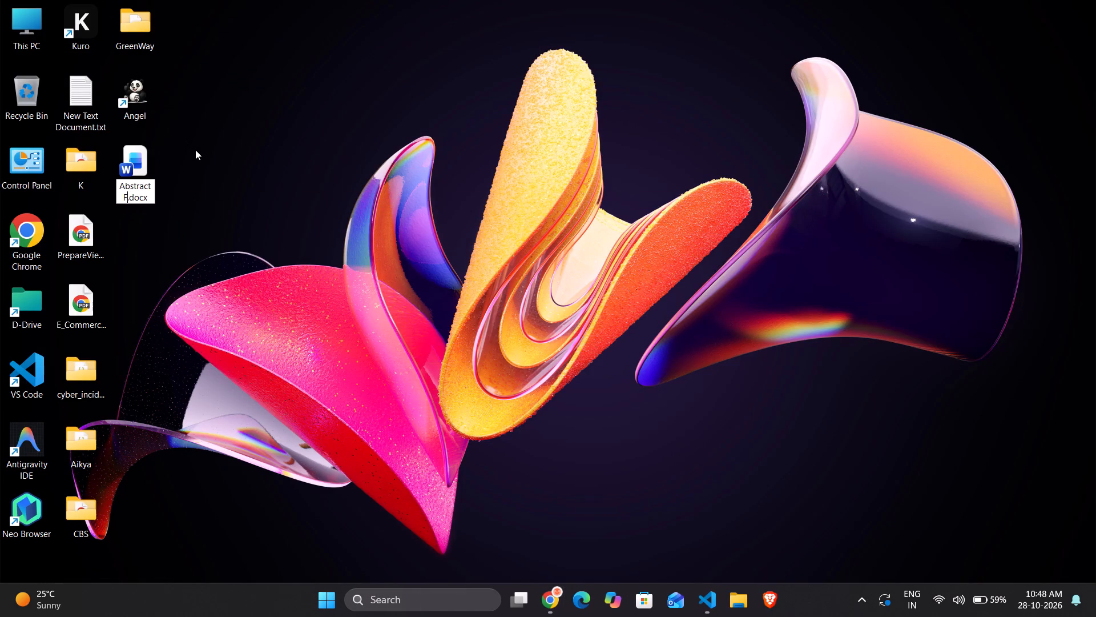
{"action": "key", "text": "BackSpace"}
{"action": "key", "text": "BackSpace"}
{"action": "key", "text": "Right"}
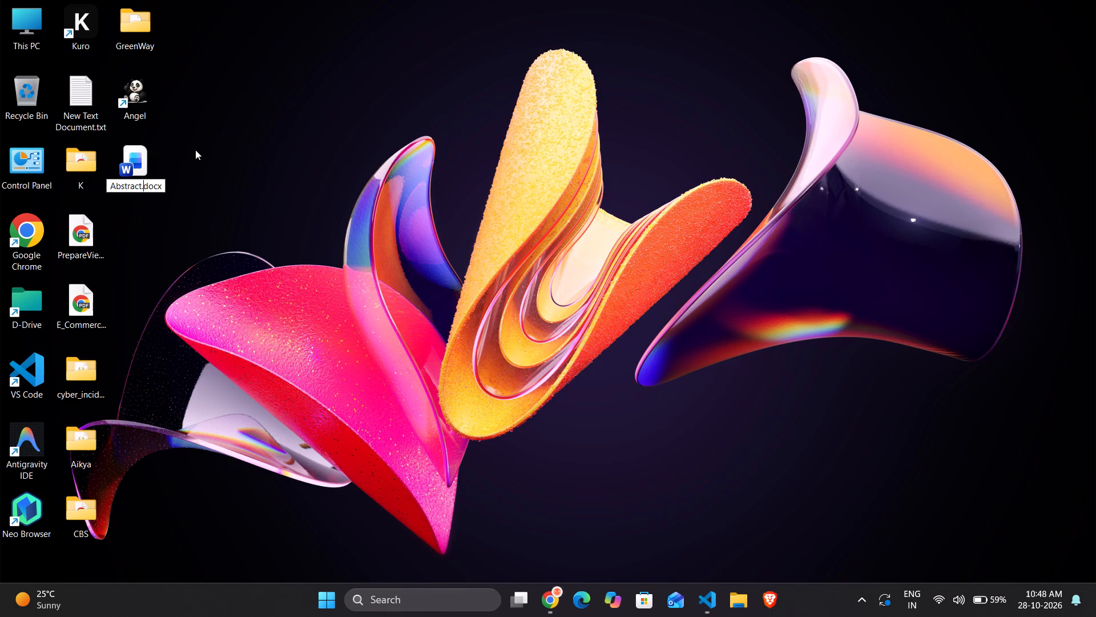
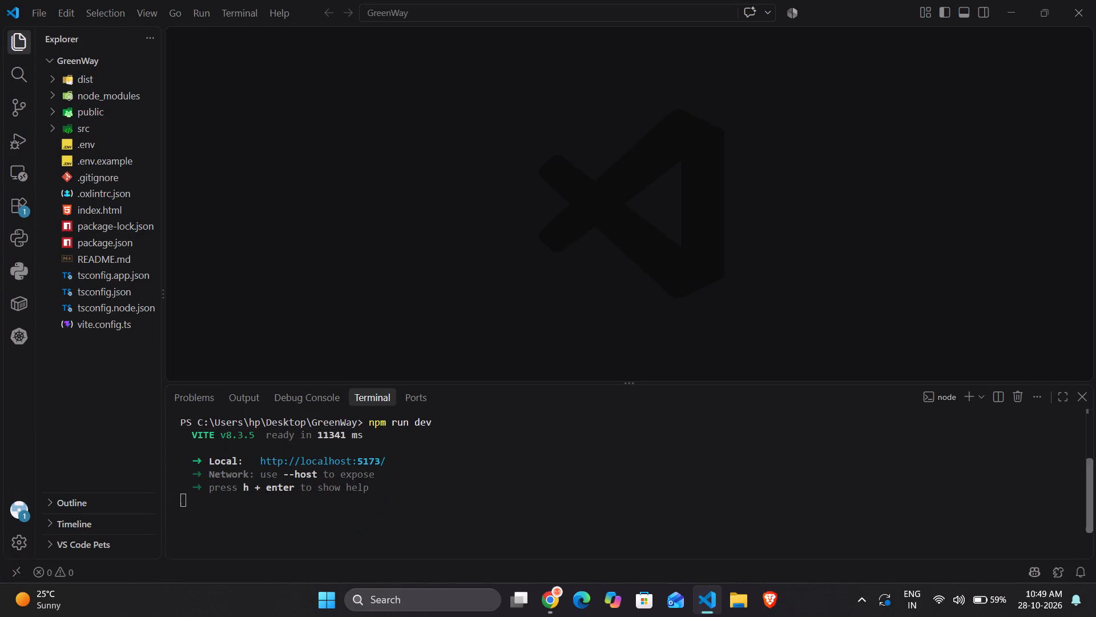
Stop the running npm dev server in the GreenWay project's terminal.
{"action": "left_click", "coordinate": [249, 528]}
{"action": "key", "text": "ctrl+c"}
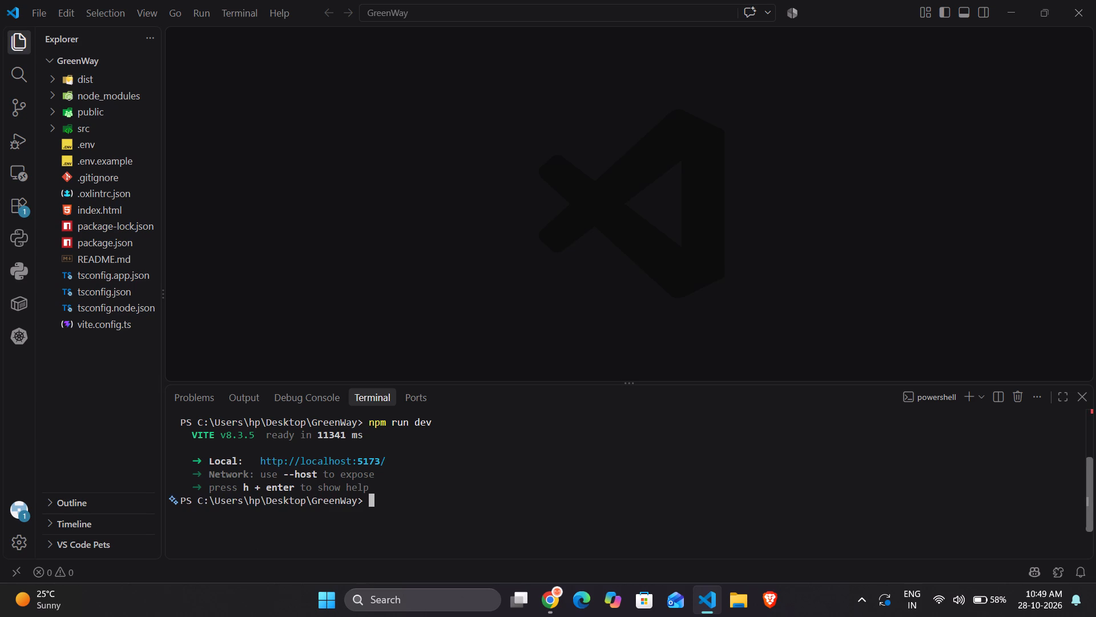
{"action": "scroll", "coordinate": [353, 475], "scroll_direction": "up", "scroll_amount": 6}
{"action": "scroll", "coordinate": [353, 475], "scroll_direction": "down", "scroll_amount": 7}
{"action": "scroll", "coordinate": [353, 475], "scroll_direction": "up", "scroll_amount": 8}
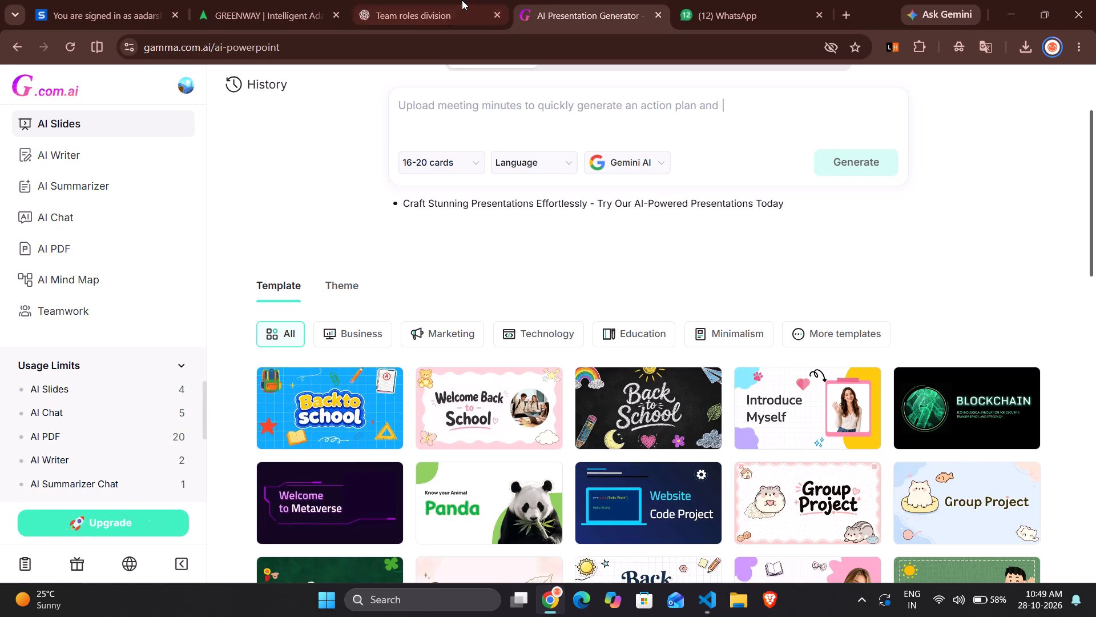
Switch to the GREENWAY traffic control site, look over its Overview Dashboard and run the SUMO simulation.
{"action": "left_click", "coordinate": [461, 0]}
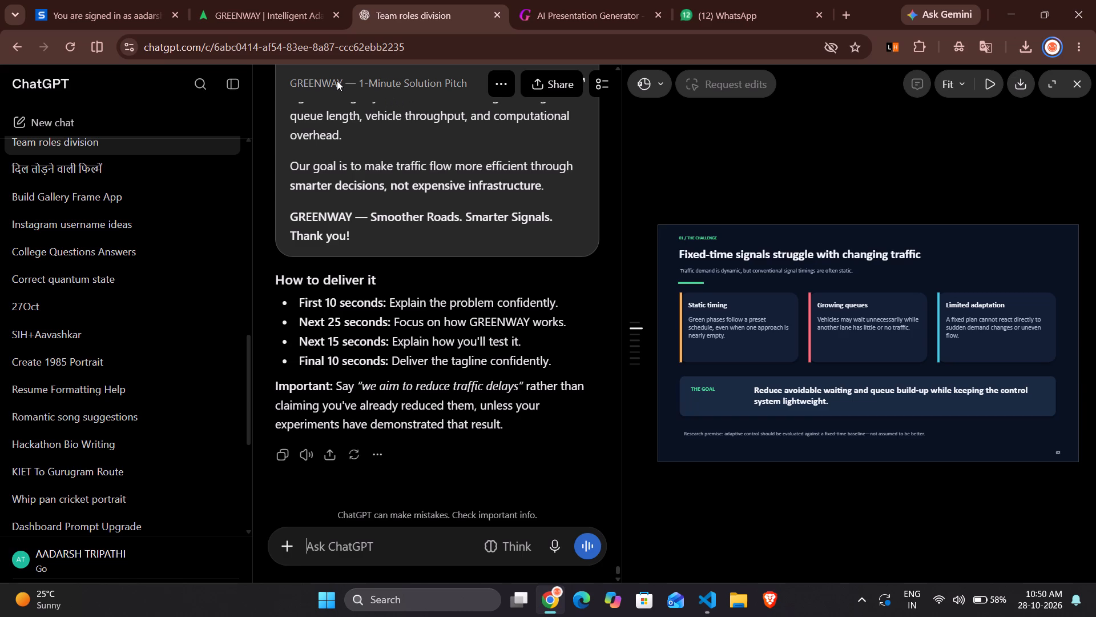
{"action": "left_click", "coordinate": [309, 0]}
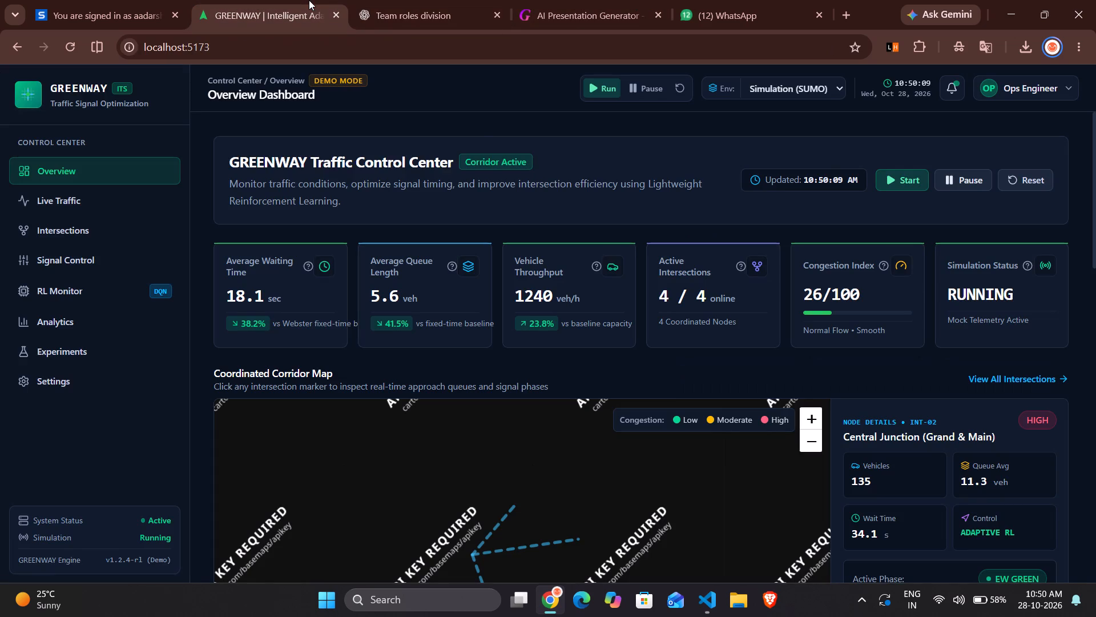
{"action": "scroll", "coordinate": [531, 201], "scroll_direction": "down", "scroll_amount": 7}
{"action": "scroll", "coordinate": [531, 201], "scroll_direction": "up", "scroll_amount": 8}
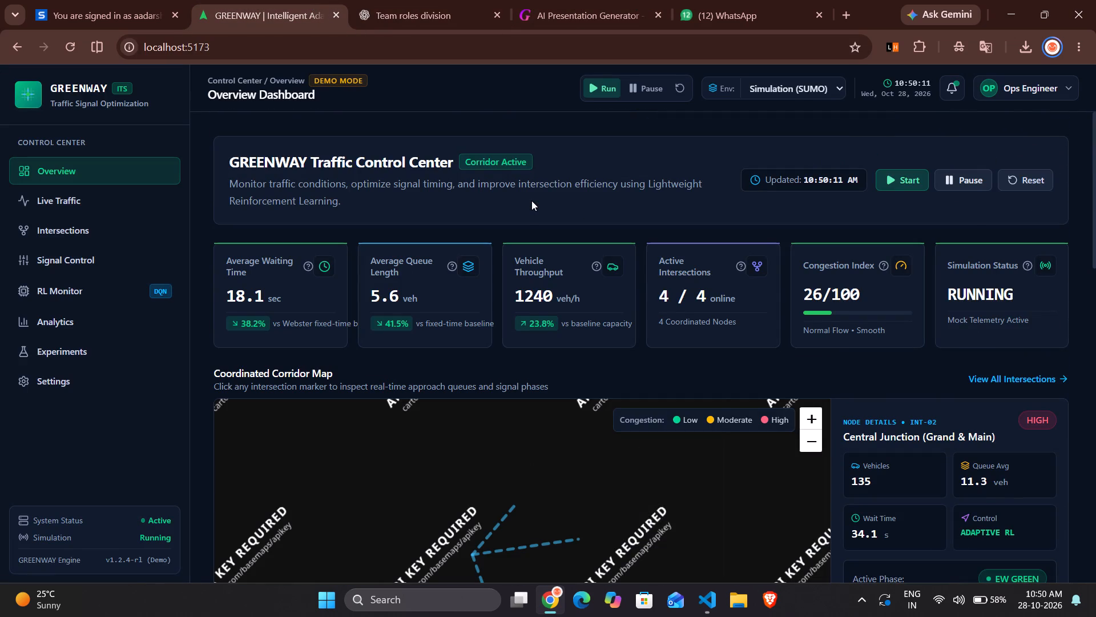
{"action": "left_click", "coordinate": [601, 87]}
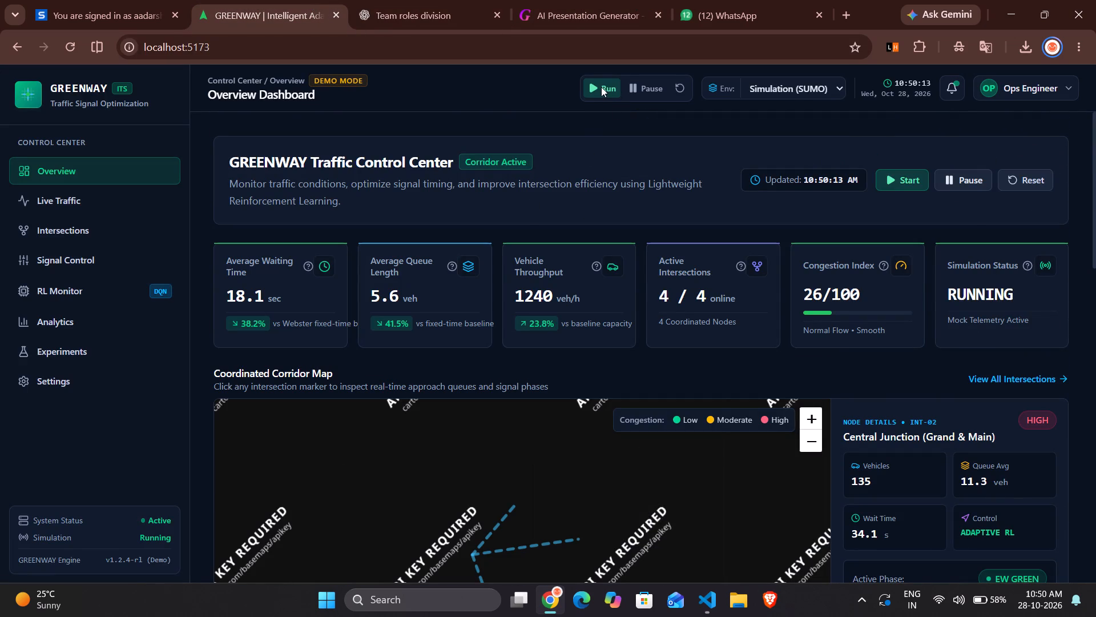